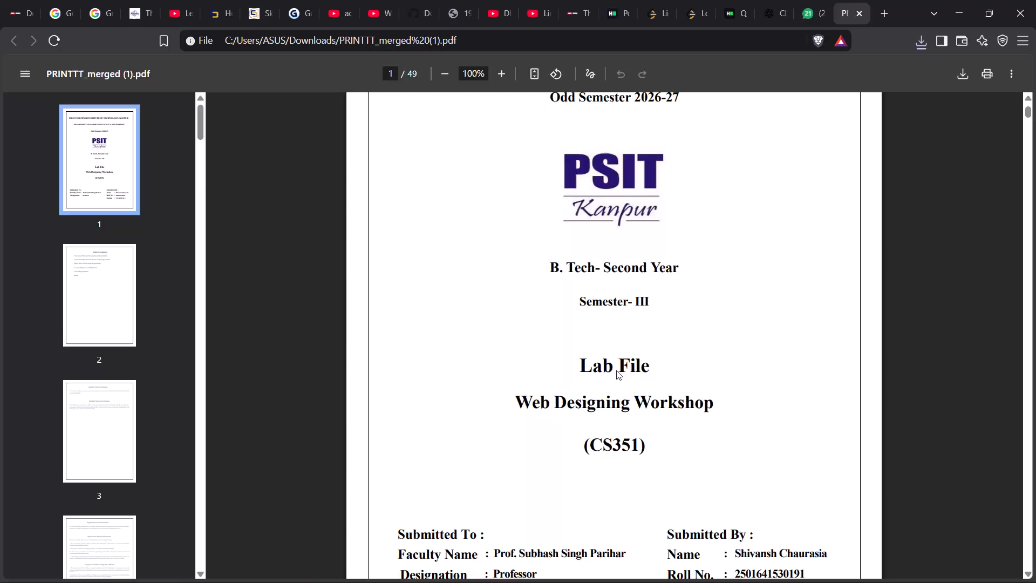
Examine the Web Designing Workshop lab file's cover page with its submission details, and the opening pages up to the institute vision and mission statements.
scroll(616, 370, down, 2)
click(694, 428)
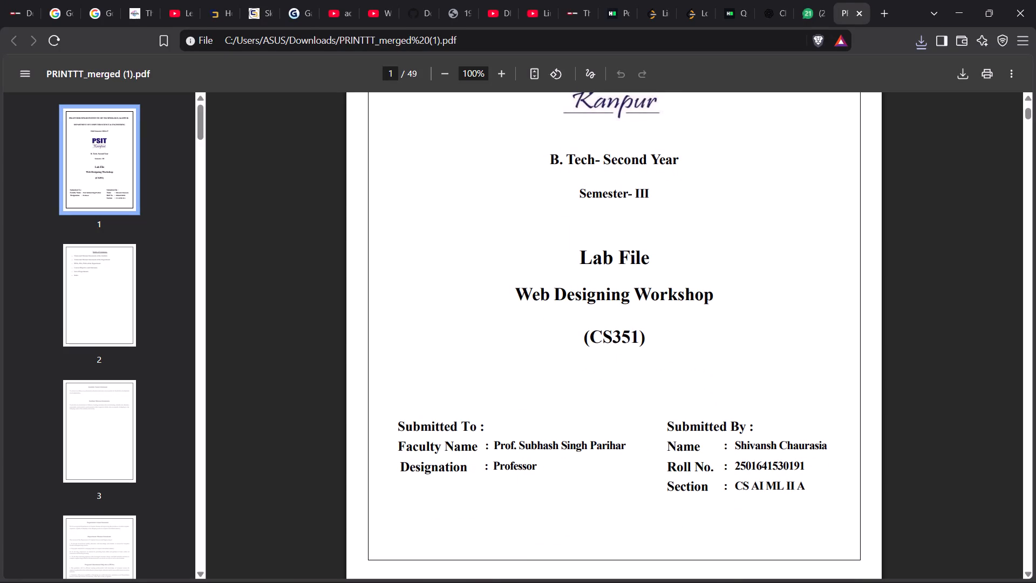
double_click(743, 441)
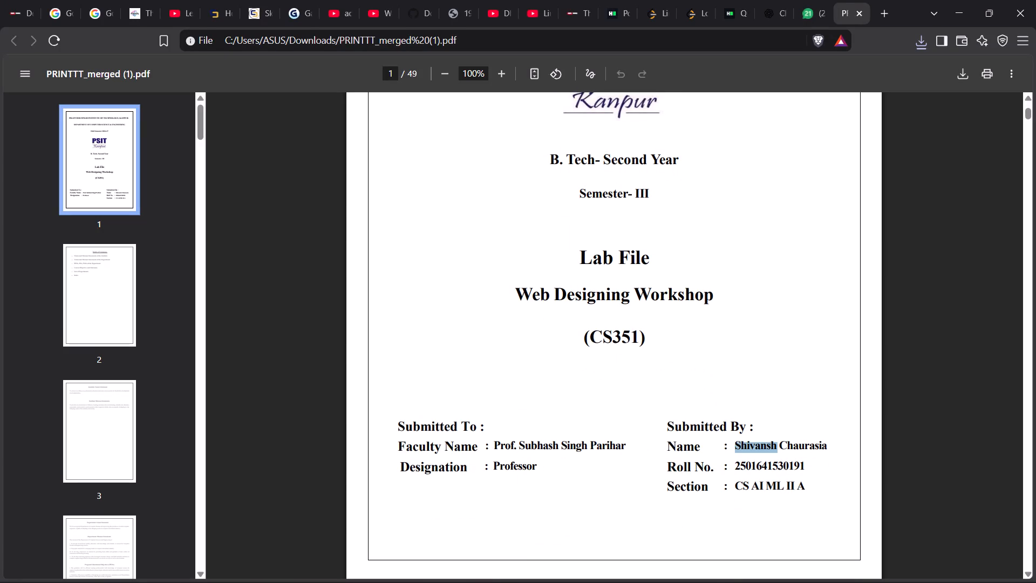
key(shift+s)
click(725, 342)
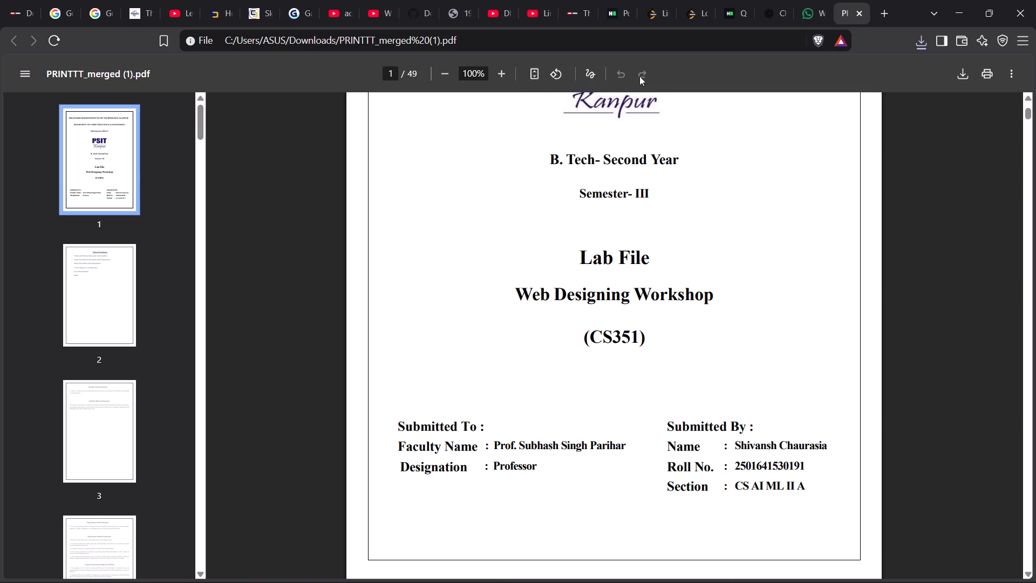
scroll(624, 174, down, 3)
scroll(624, 174, up, 6)
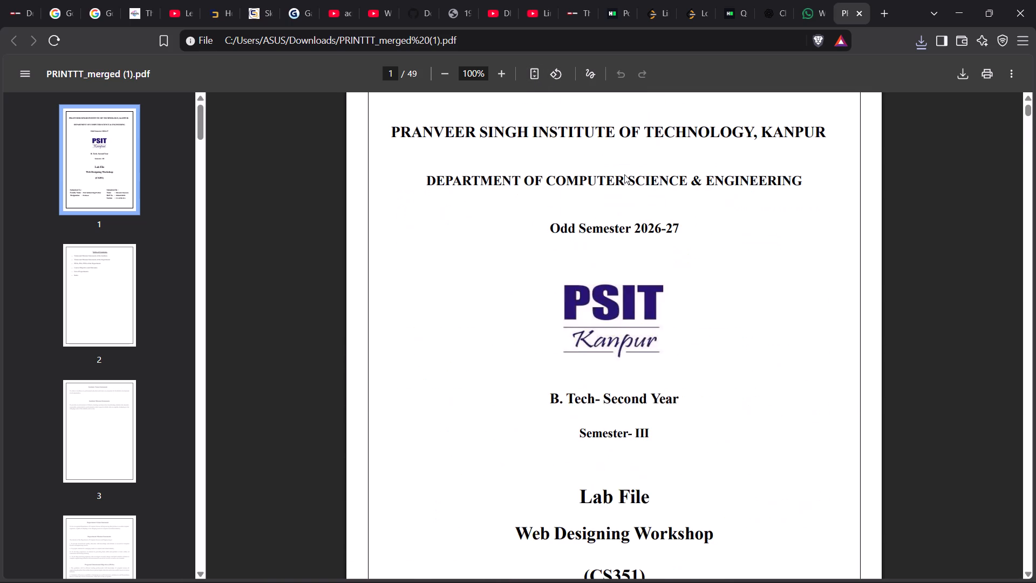
scroll(624, 174, down, 14)
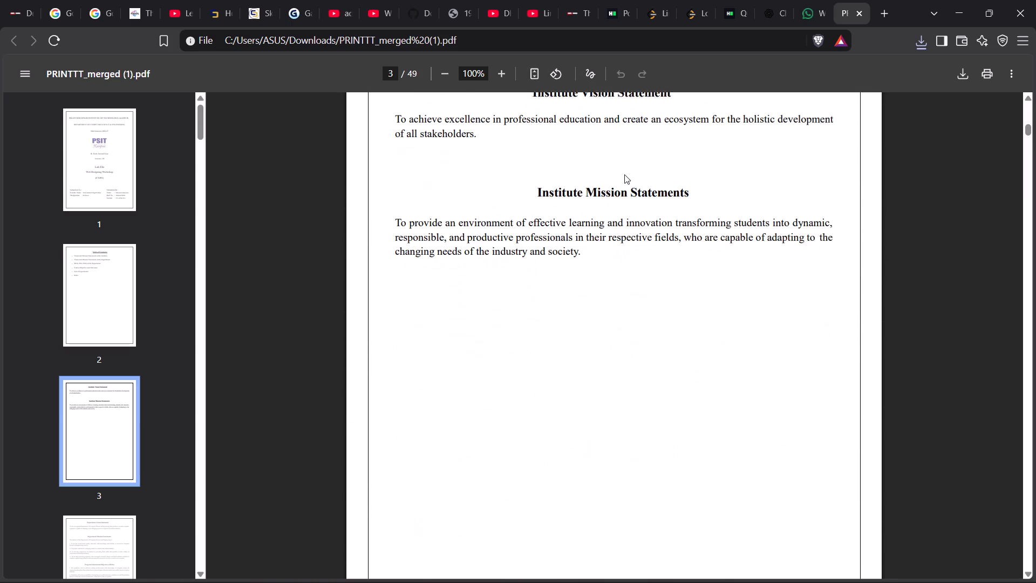
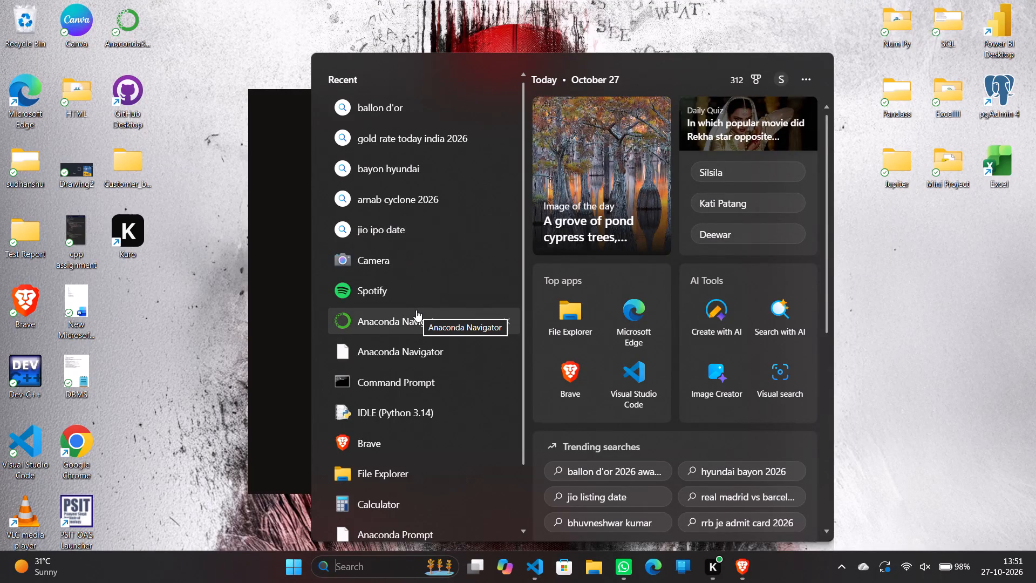
Switch to PowerPoint by finding it in the system search and launching it.
key(p)
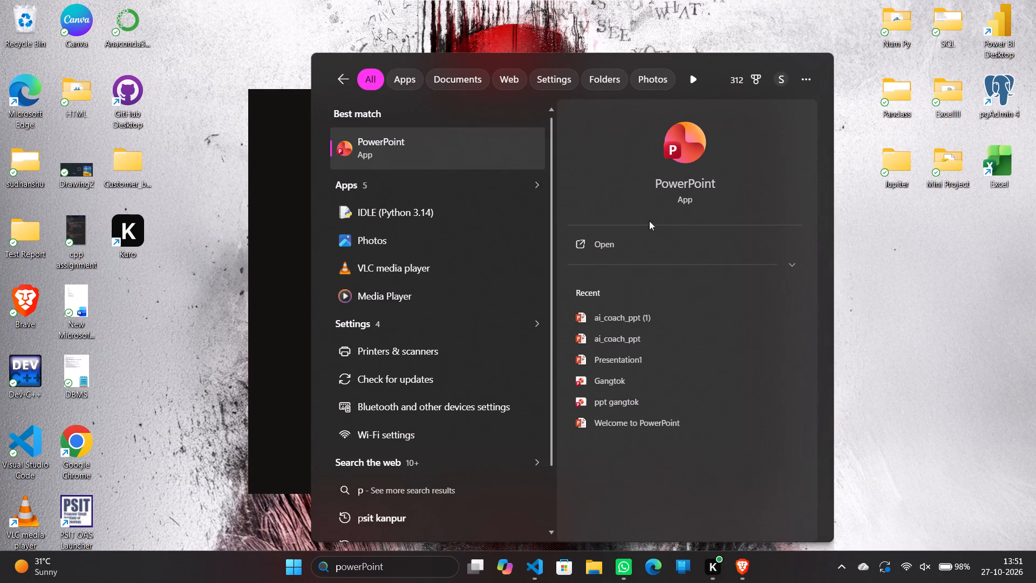
click(619, 252)
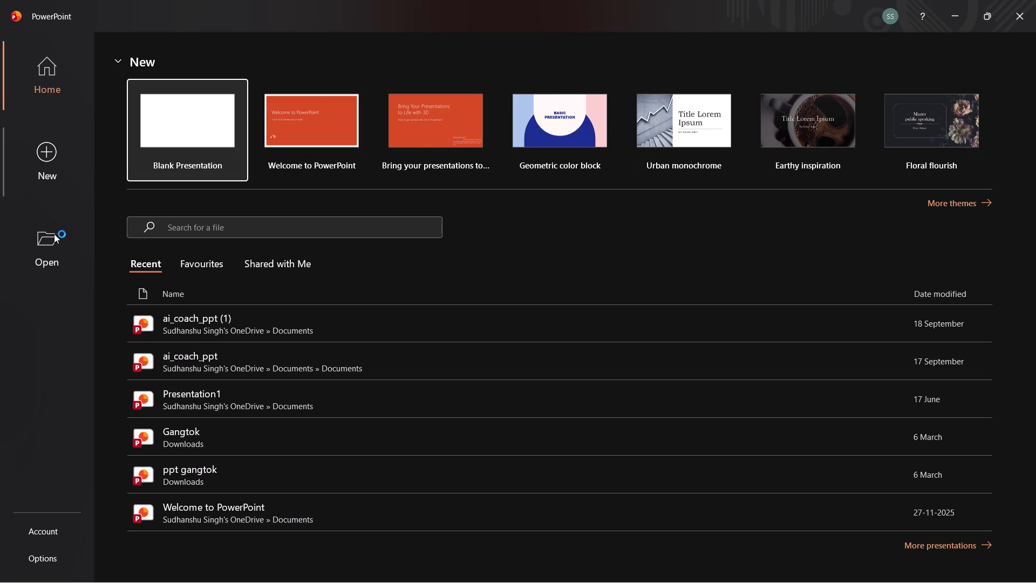
Browse the Documents folder, its Downloads subfolder and the computer's main Downloads folder for a presentation to open.
click(49, 249)
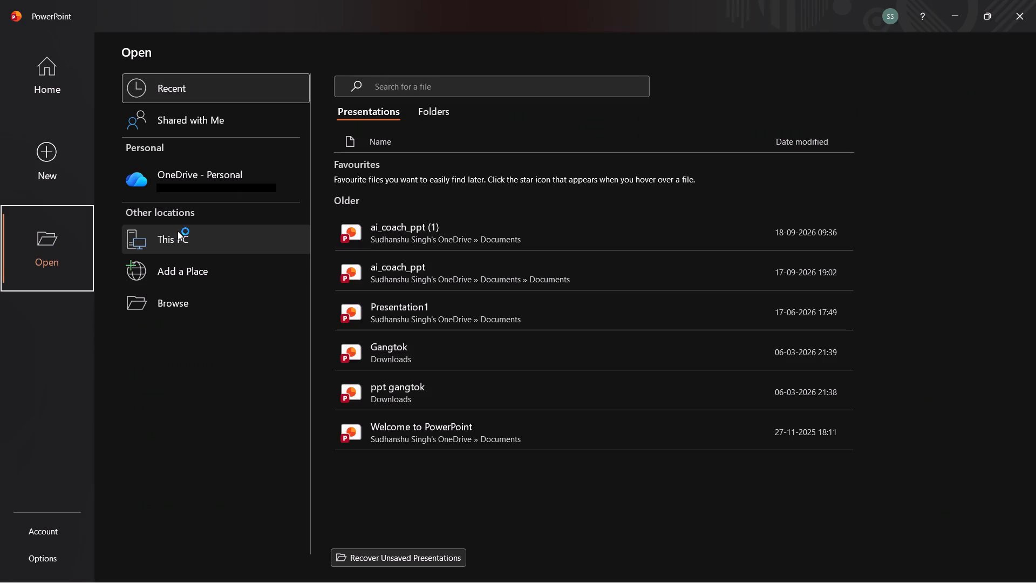
click(146, 247)
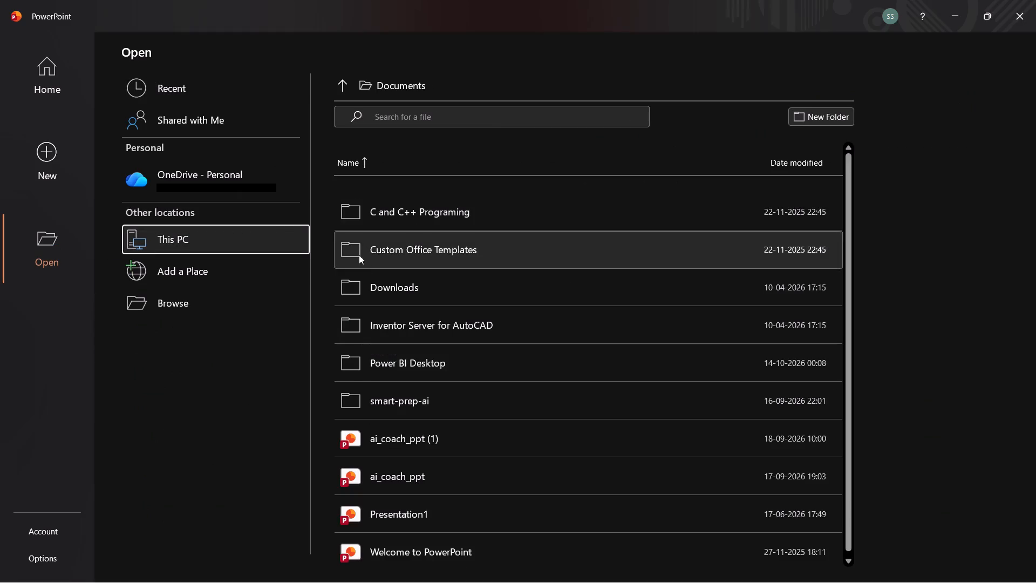
click(371, 283)
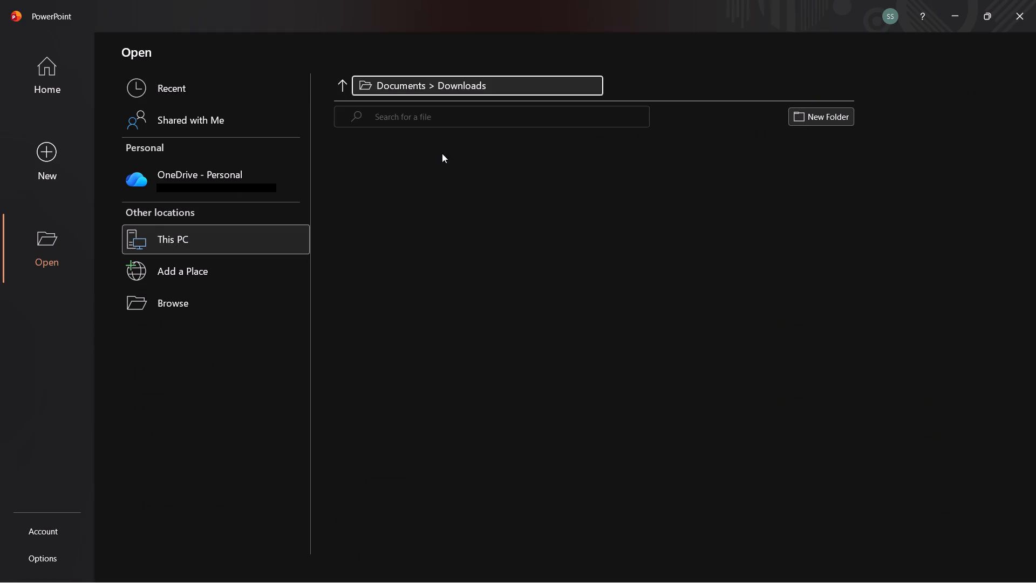
scroll(534, 191, up, 3)
scroll(534, 191, down, 12)
click(197, 232)
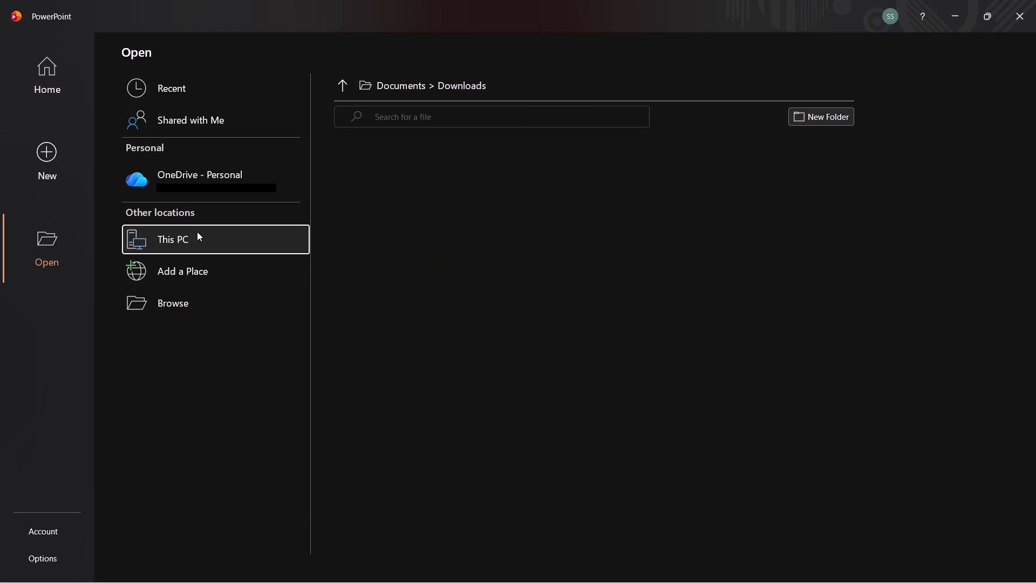
click(168, 313)
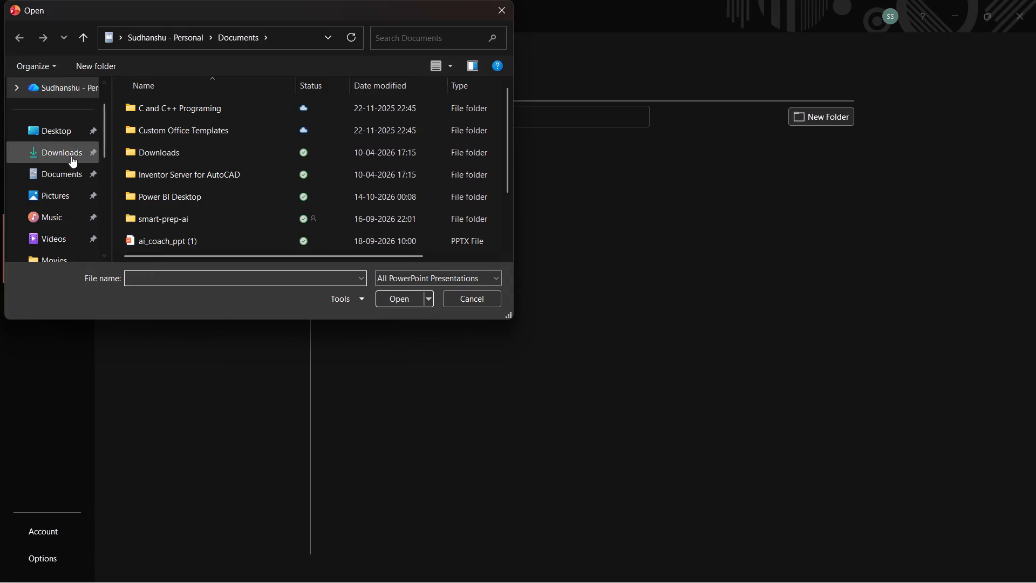
click(75, 156)
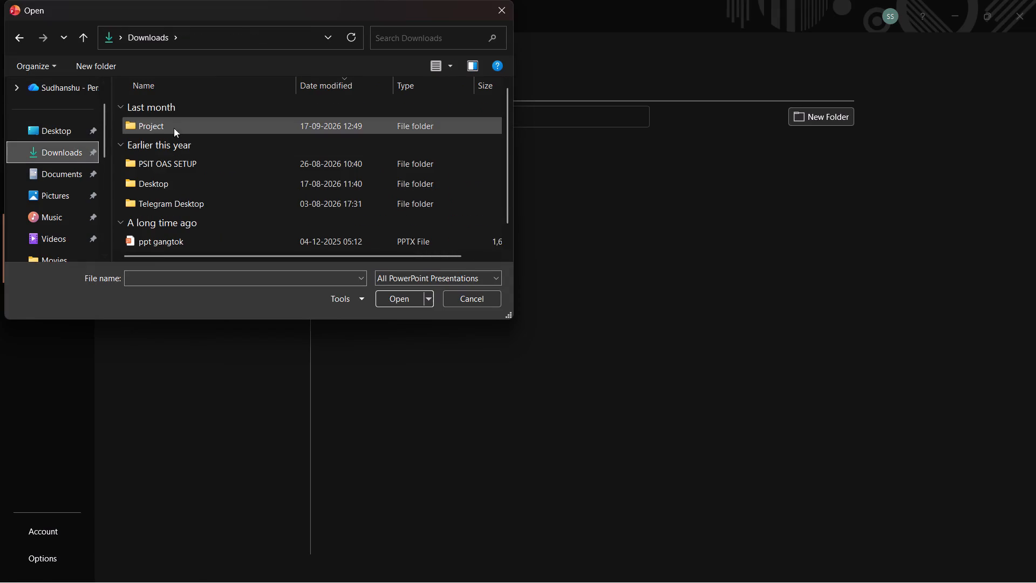
scroll(158, 225, down, 5)
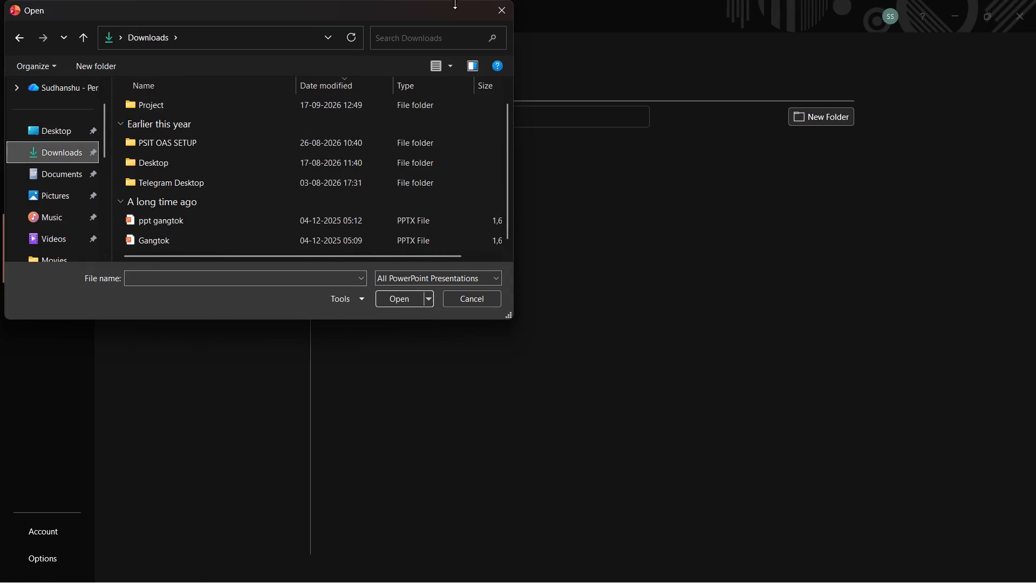
click(499, 9)
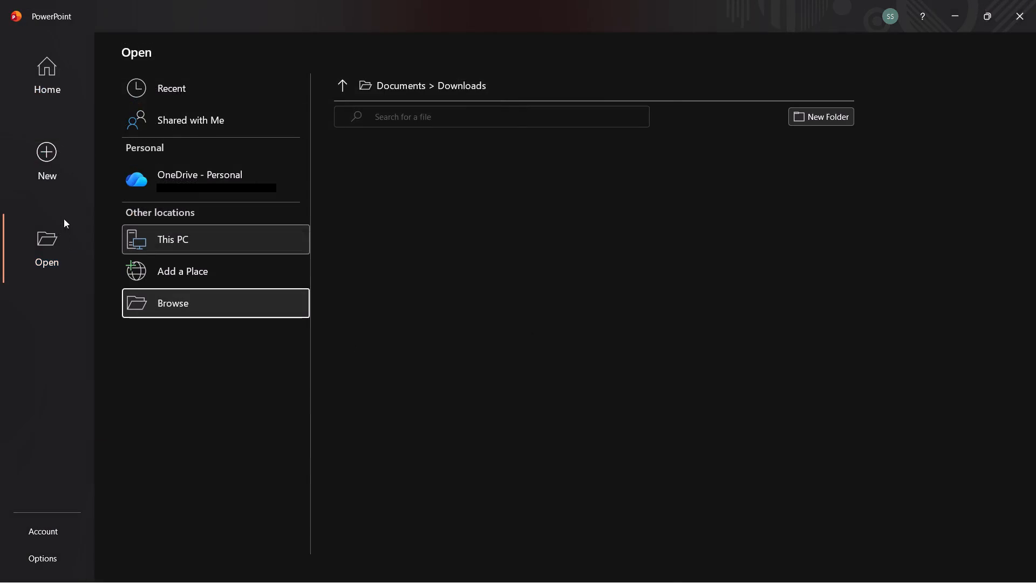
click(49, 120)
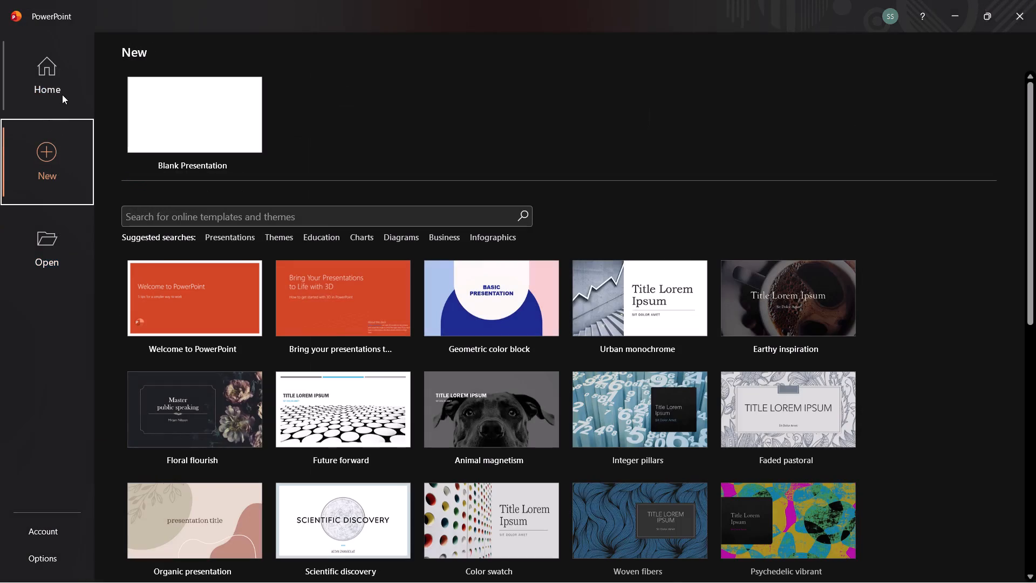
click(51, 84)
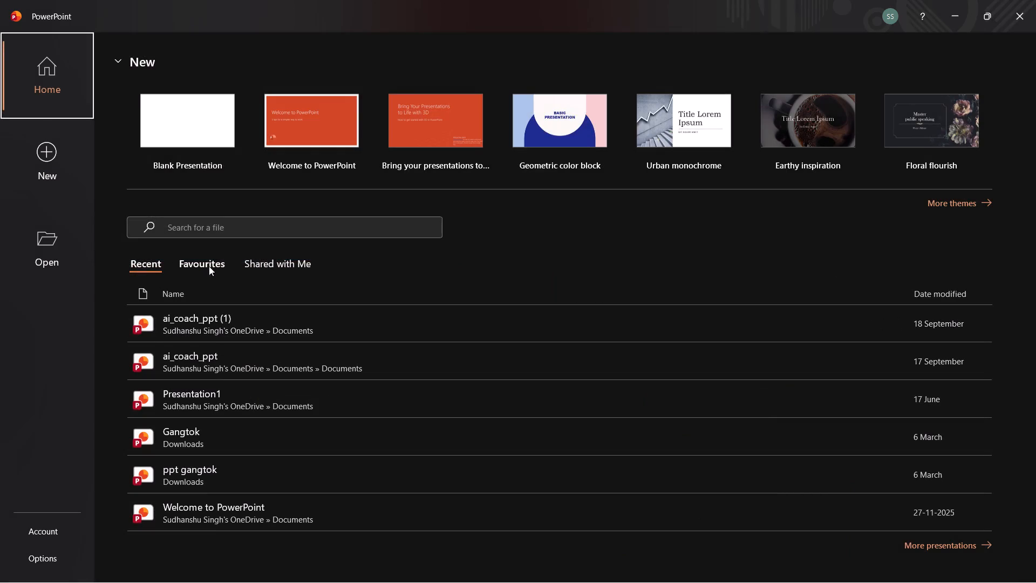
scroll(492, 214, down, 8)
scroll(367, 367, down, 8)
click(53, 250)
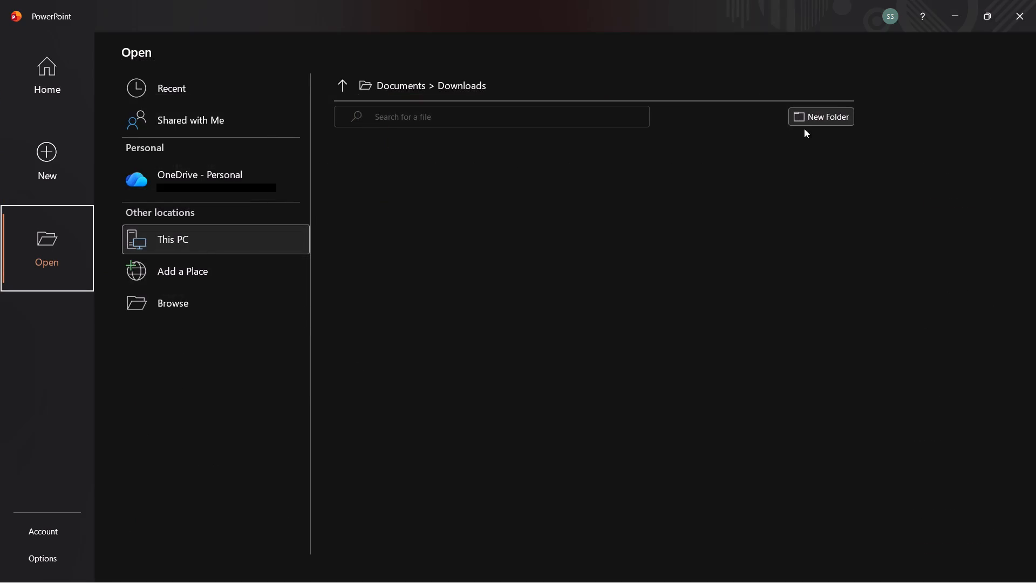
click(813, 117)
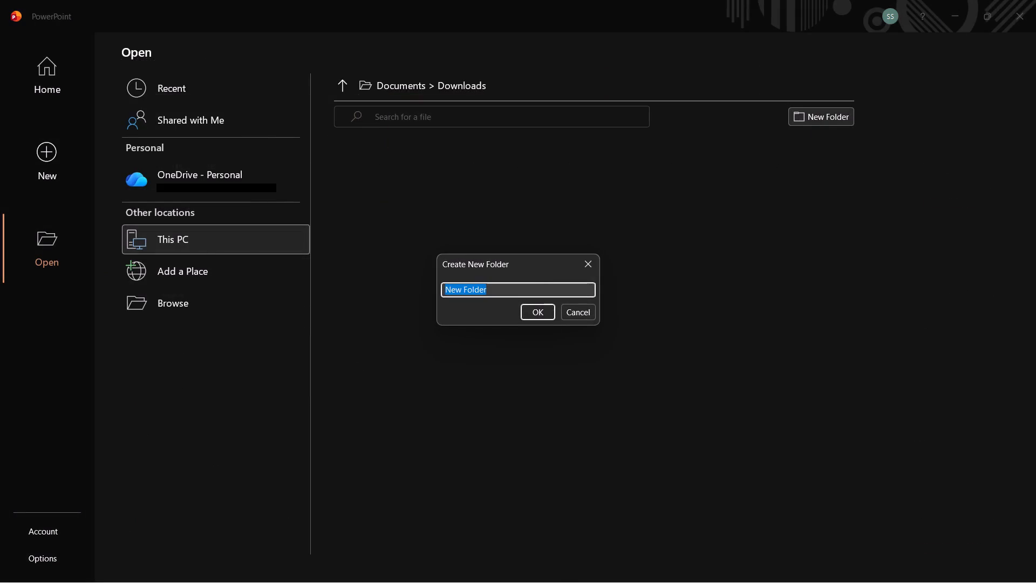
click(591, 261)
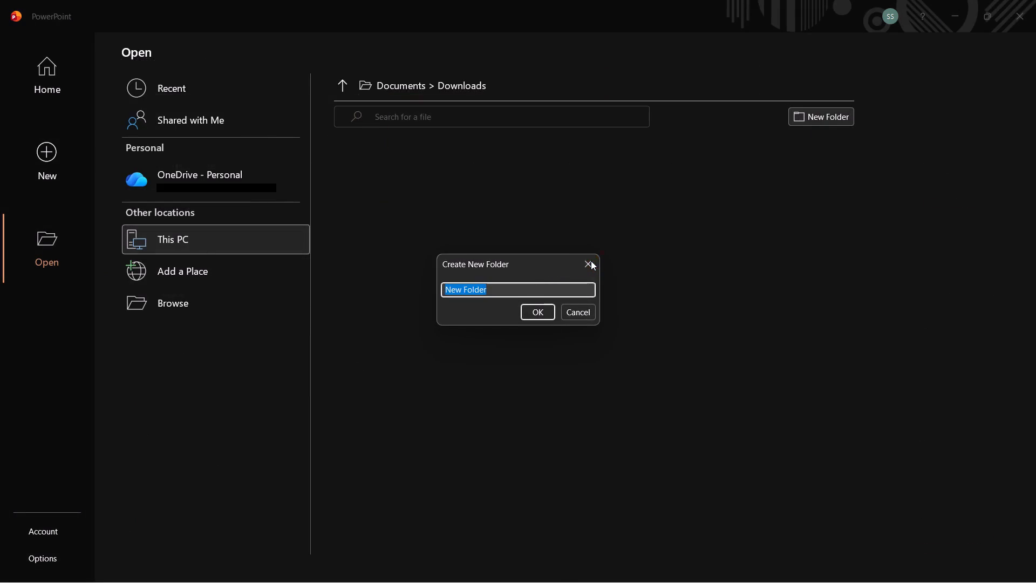
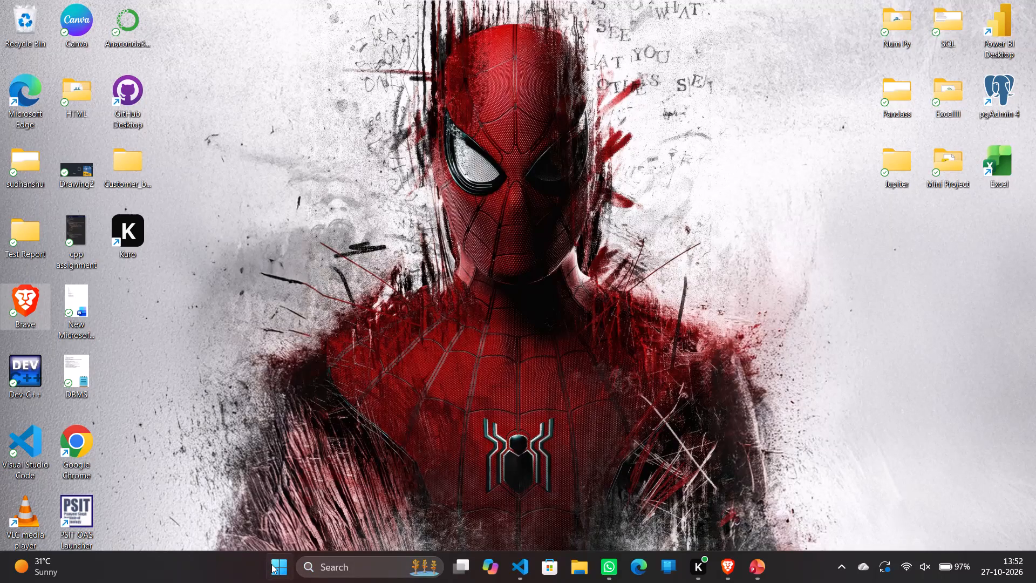
Switch to Word by finding it in the system search for "ms" and launching it.
click(271, 564)
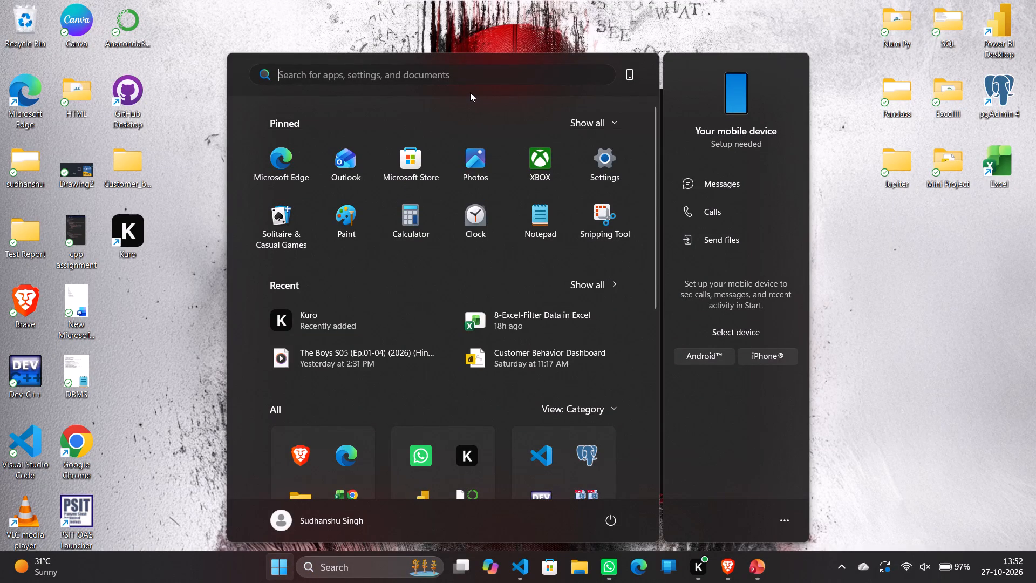
text(ms)
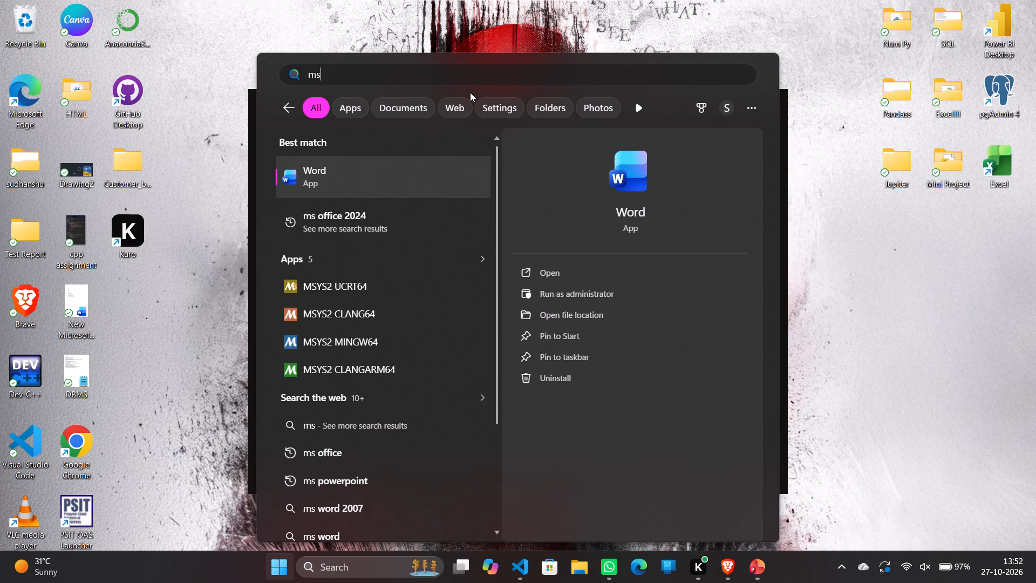
click(548, 274)
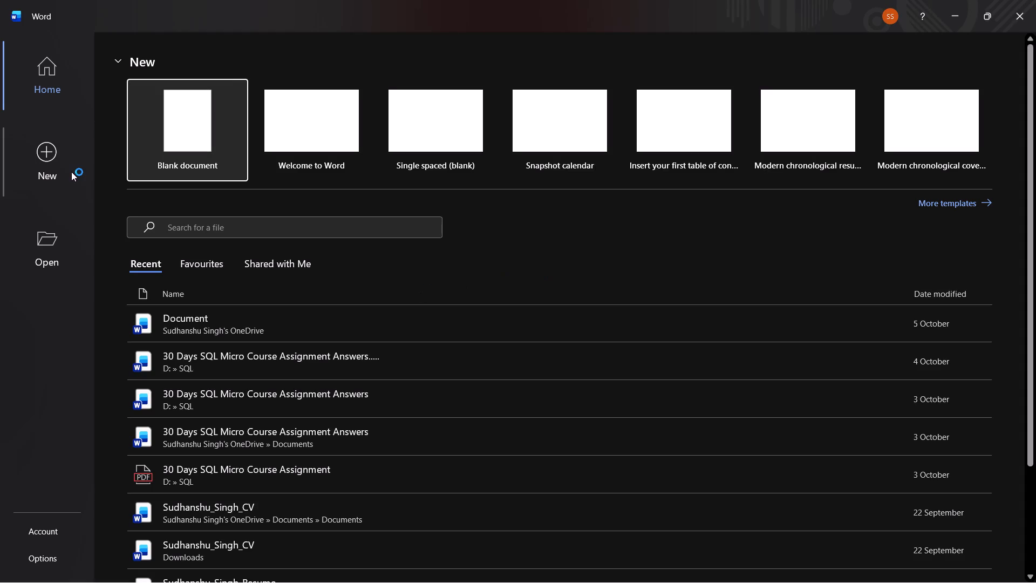
Browse the Documents folder's Downloads subfolder and the main Downloads folder's Telegram Desktop subfolder for a document to open in Word.
drag(60, 231, 158, 210)
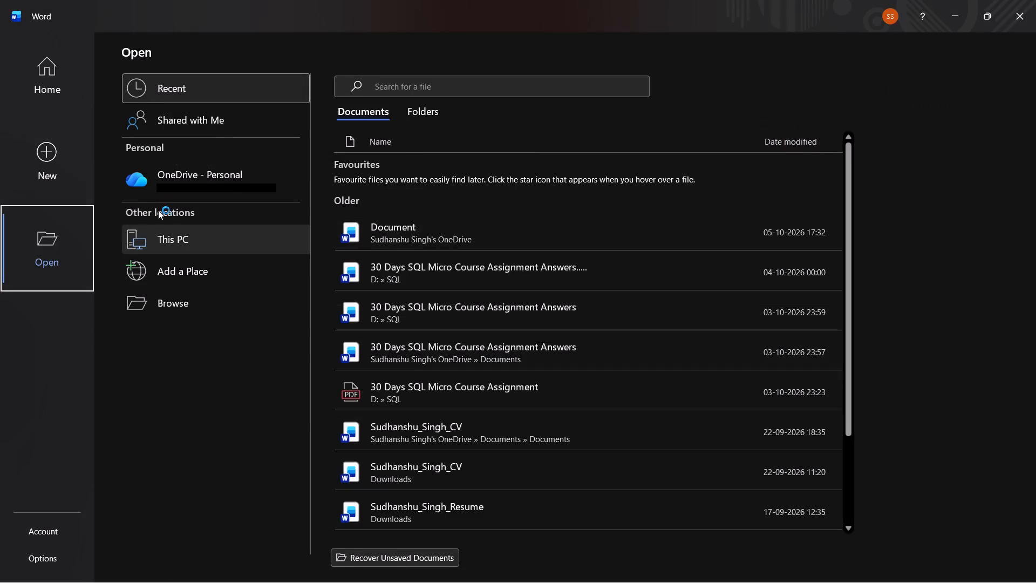
drag(158, 210, 155, 234)
click(155, 234)
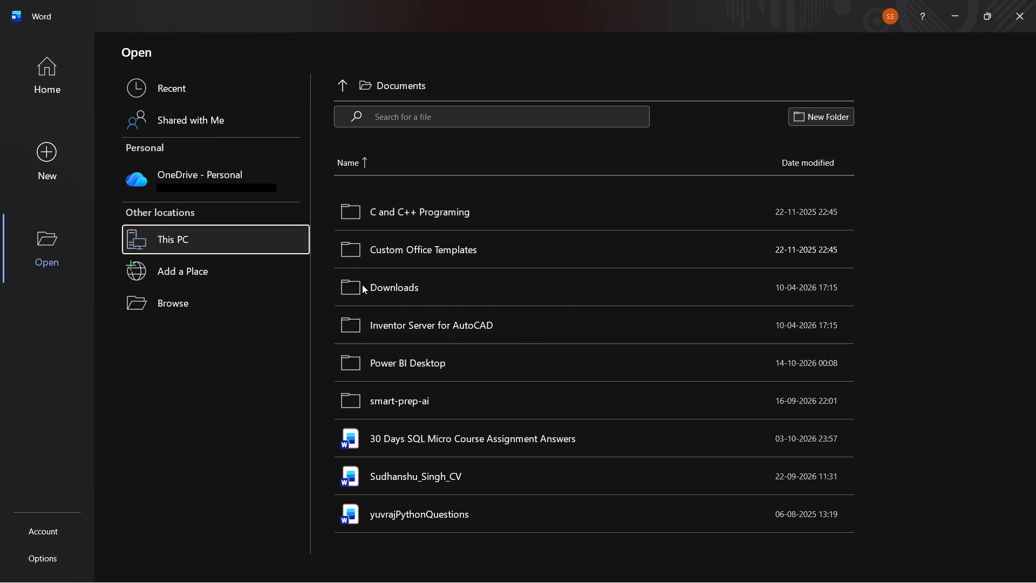
click(362, 284)
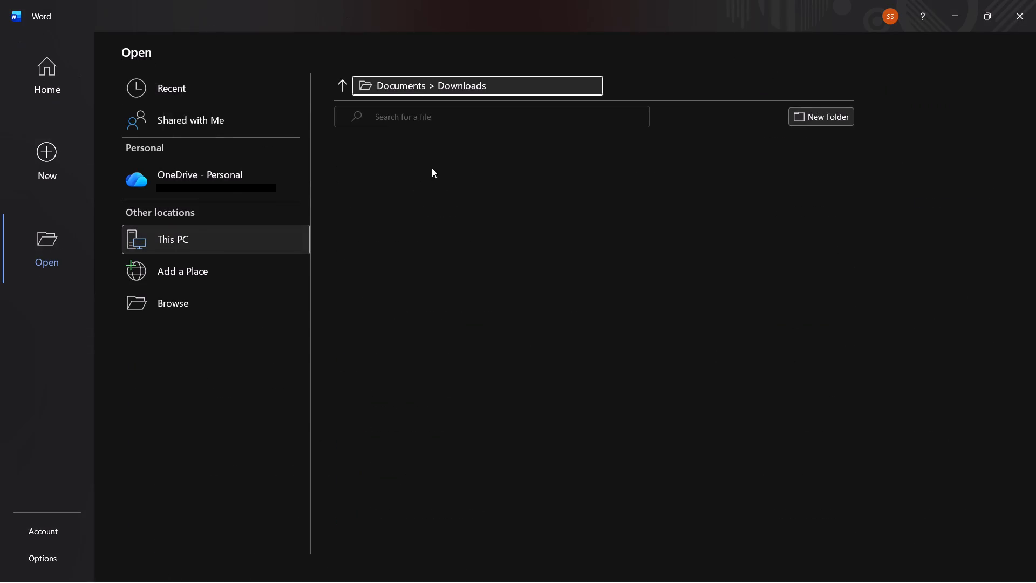
key(Escape)
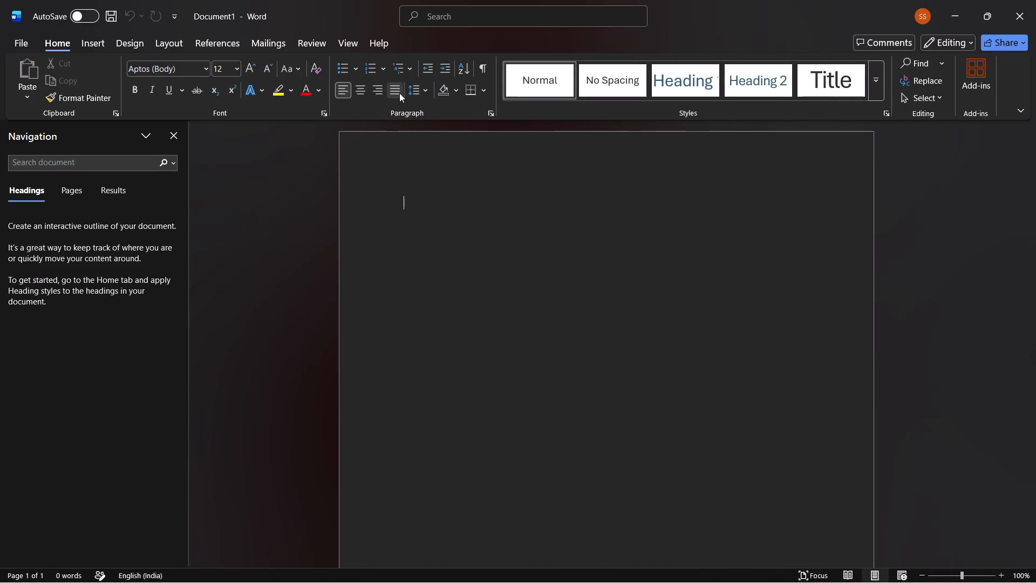
click(23, 39)
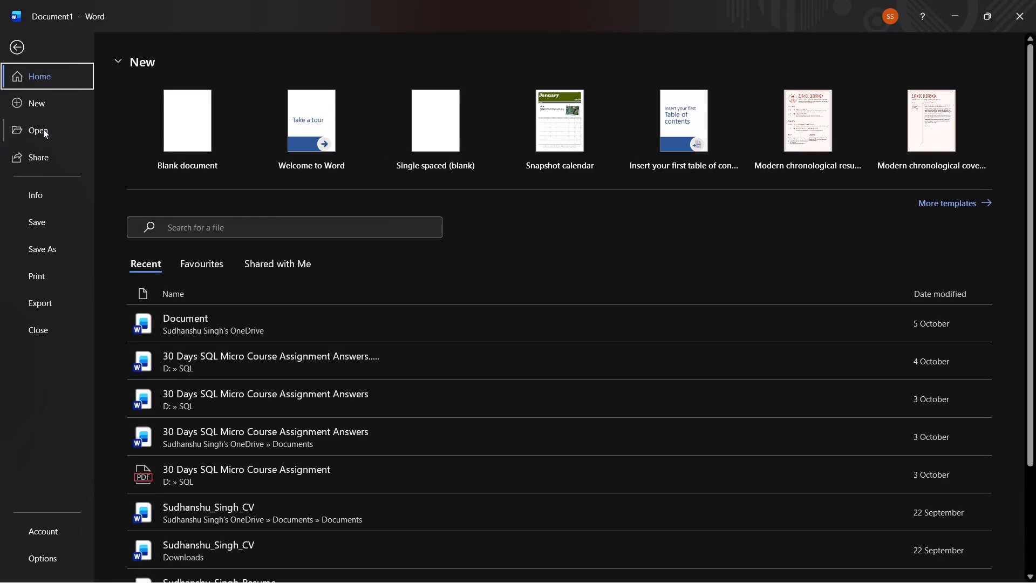
click(38, 130)
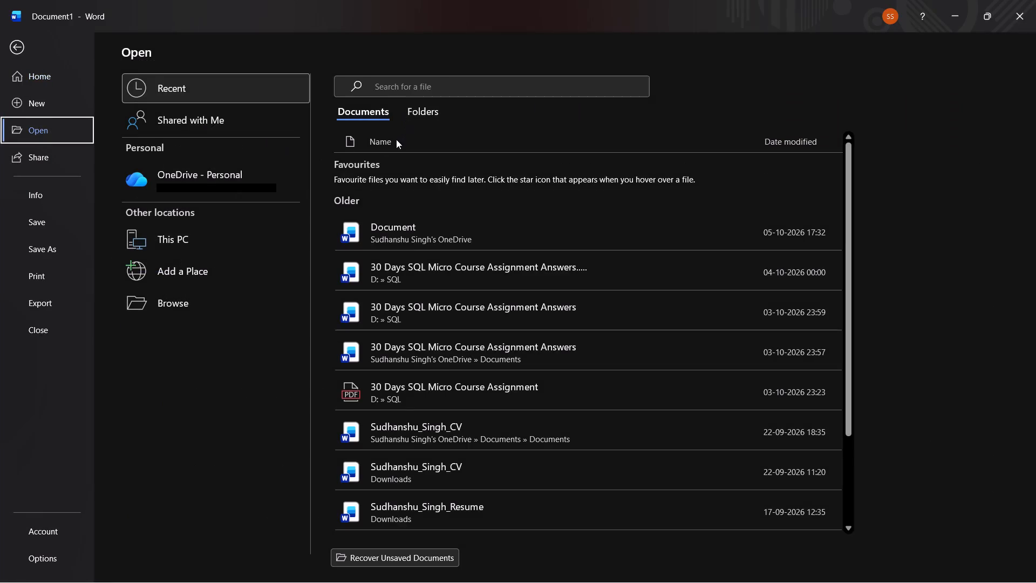
click(419, 114)
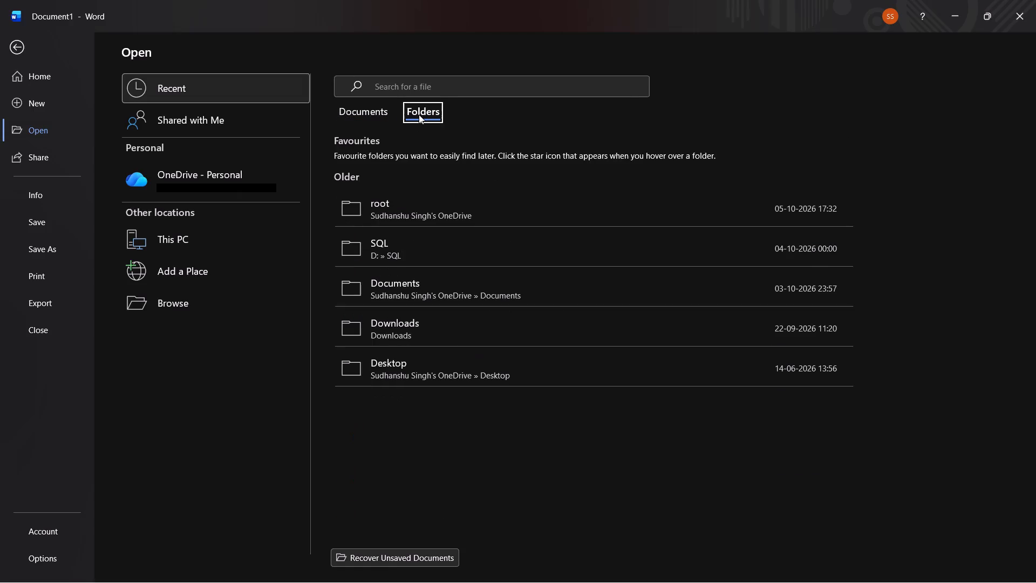
double_click(389, 328)
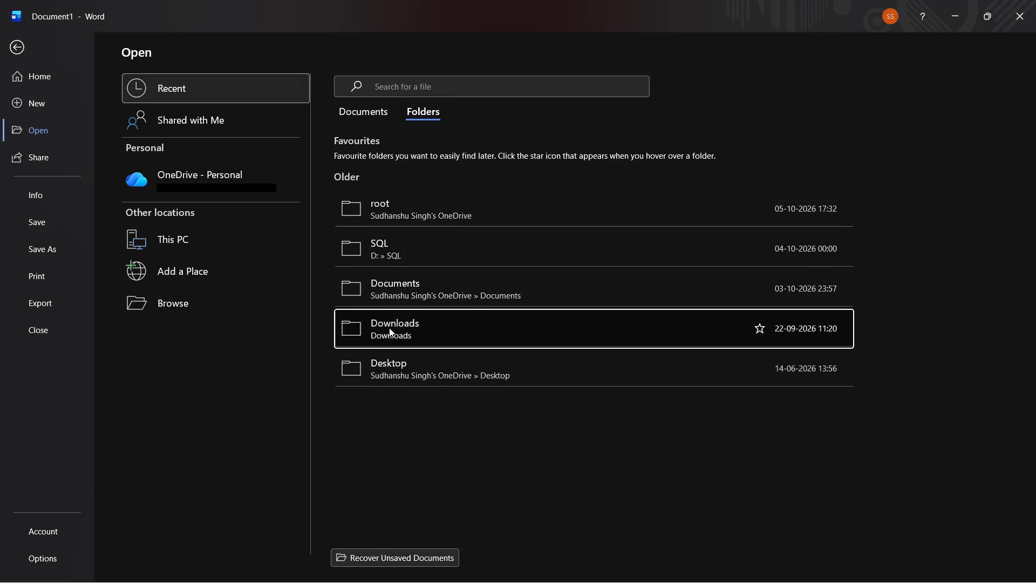
click(17, 49)
click(17, 49)
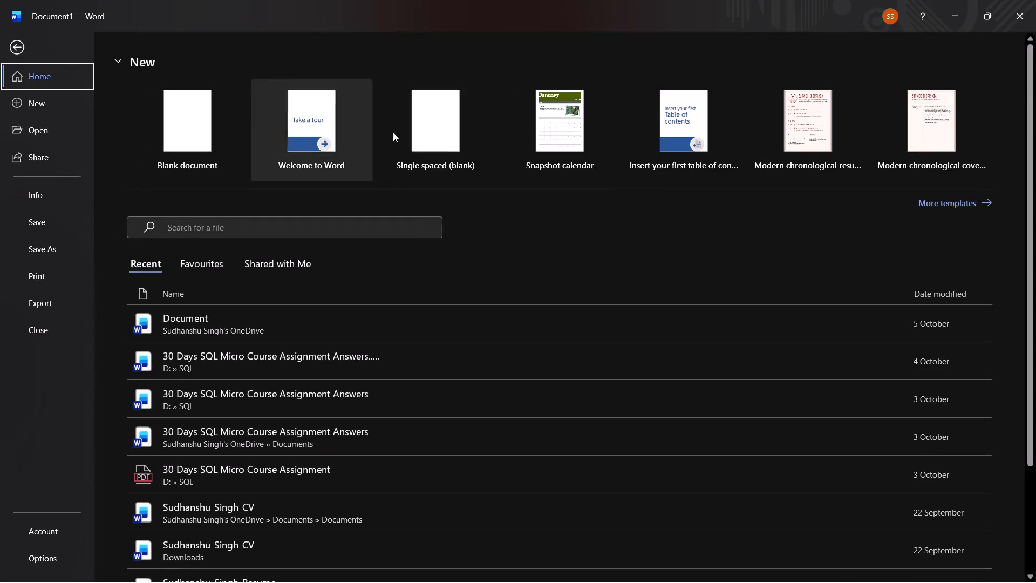
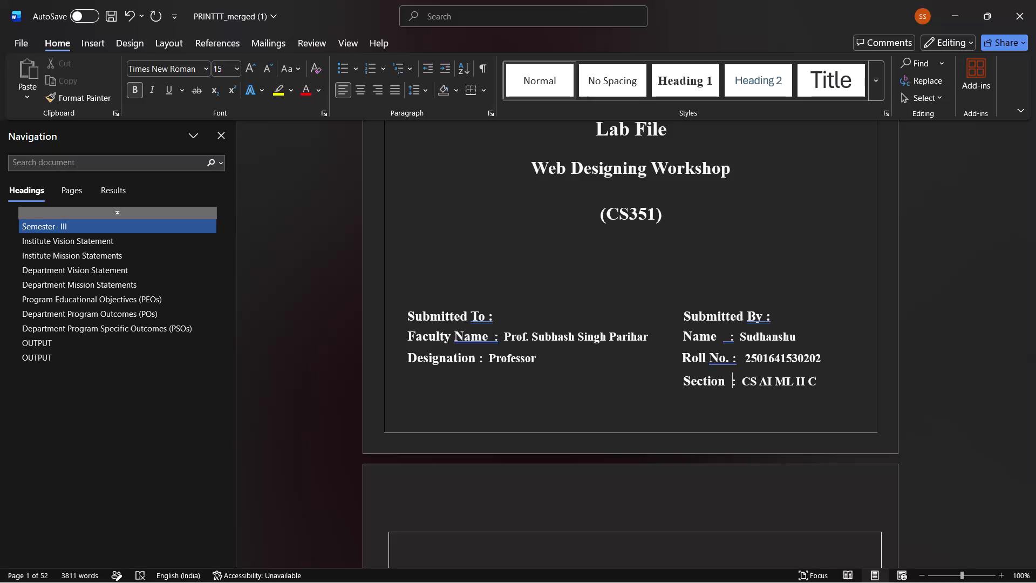
Insert an extra space before the colon of the Section line in the cover page's Submitted By block.
key(space)
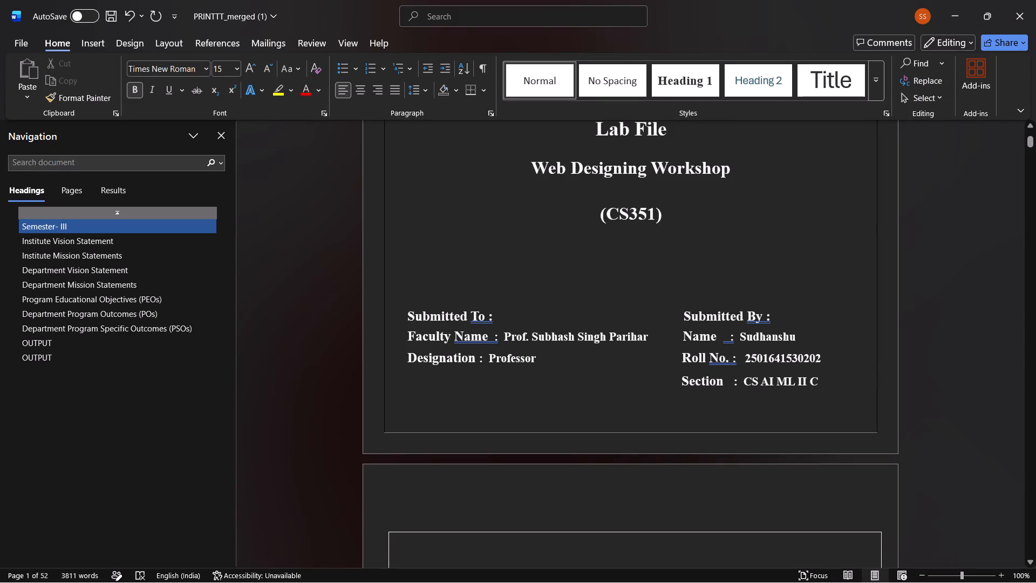
Review the lab file's cover page and its front matter through the Department Program Specific Outcomes, returning to the cover page.
scroll(672, 385, down, 3)
scroll(672, 385, up, 4)
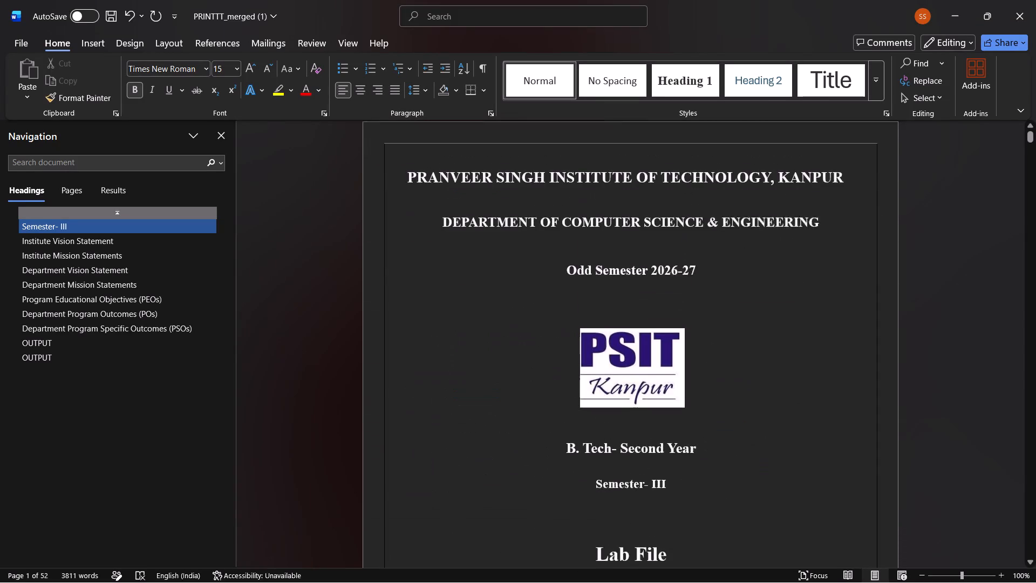
scroll(672, 385, down, 2)
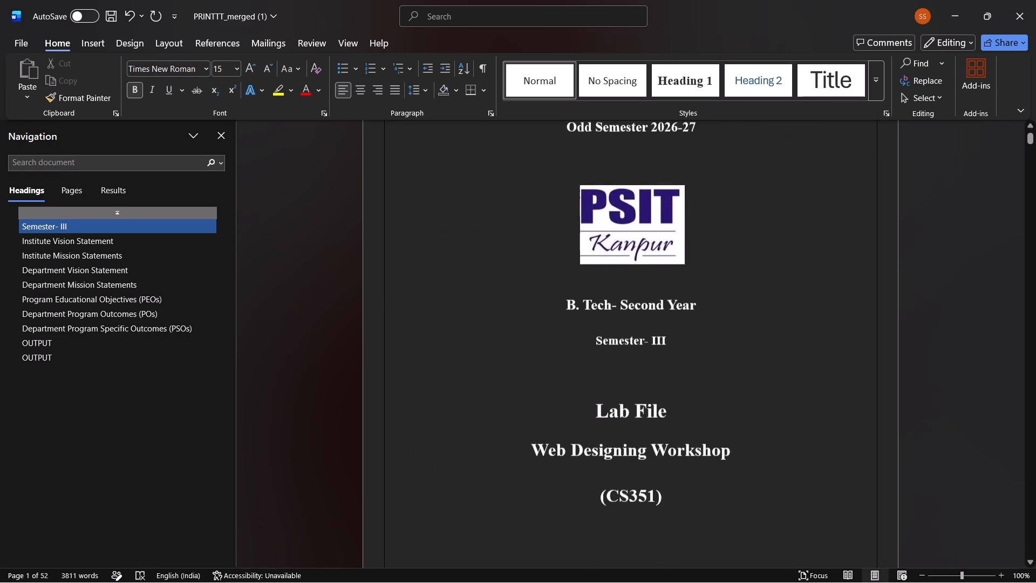
scroll(672, 385, down, 5)
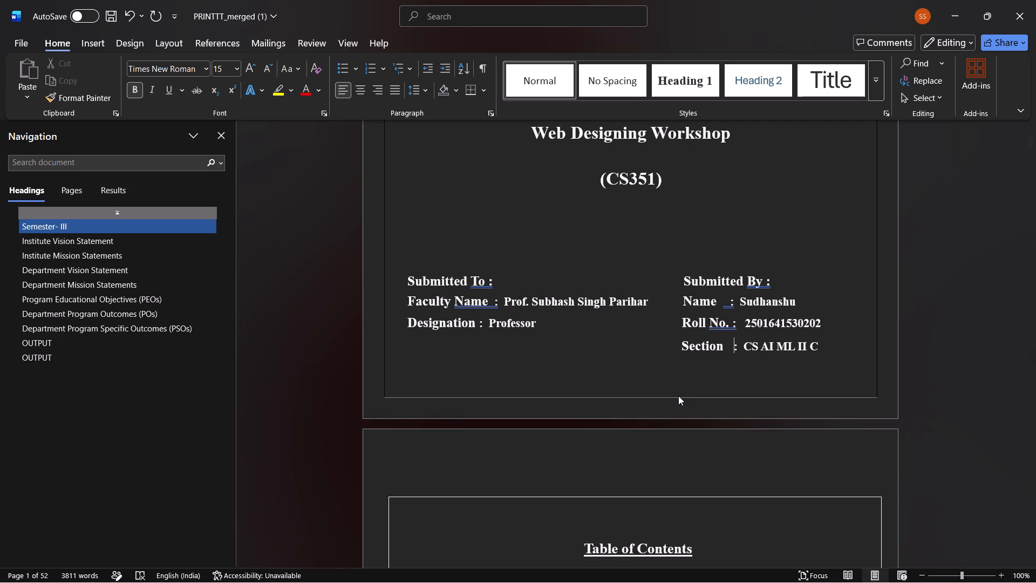
scroll(678, 396, down, 5)
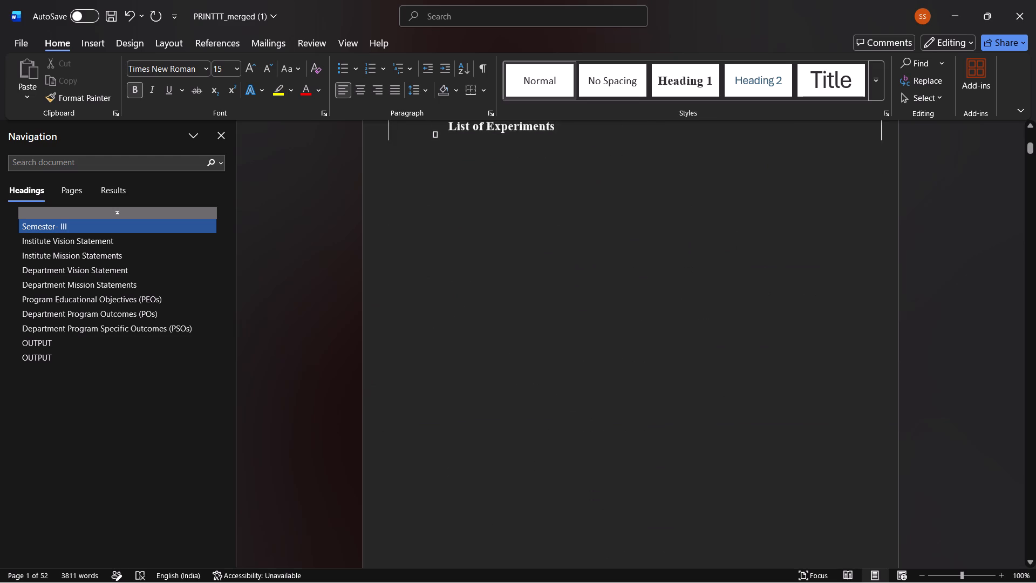
scroll(678, 396, down, 9)
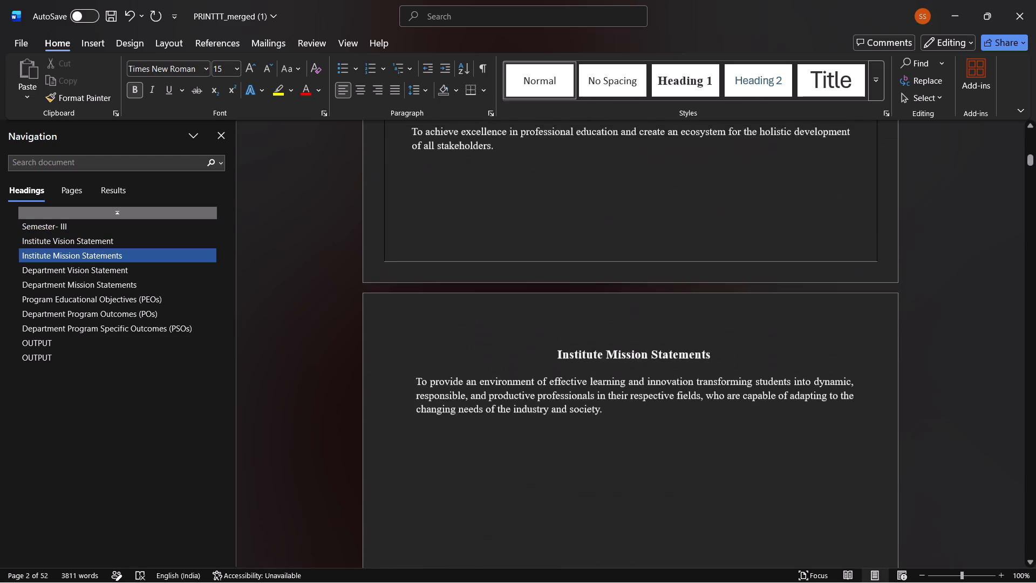
scroll(678, 396, down, 8)
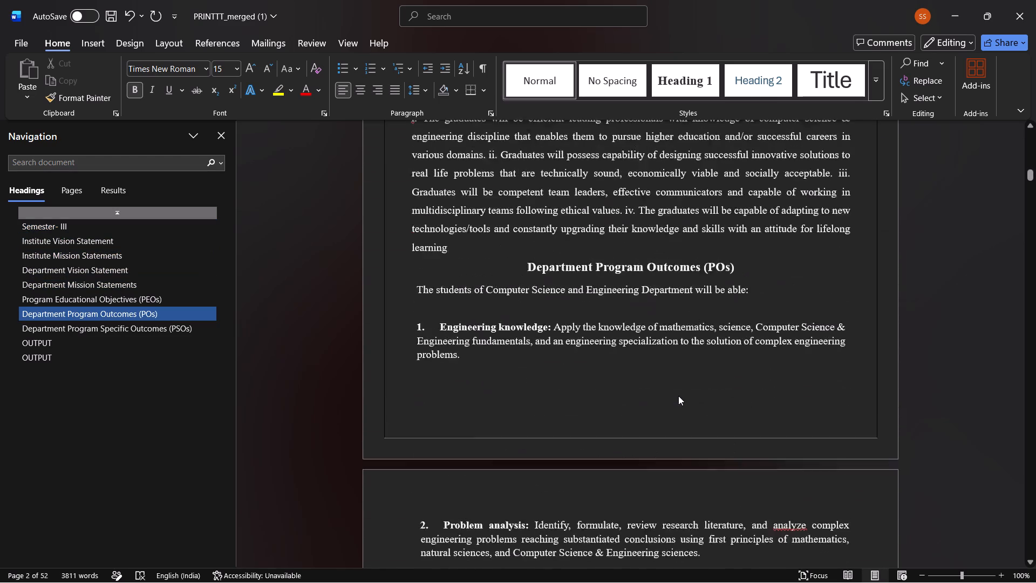
scroll(678, 396, down, 3)
scroll(678, 396, up, 4)
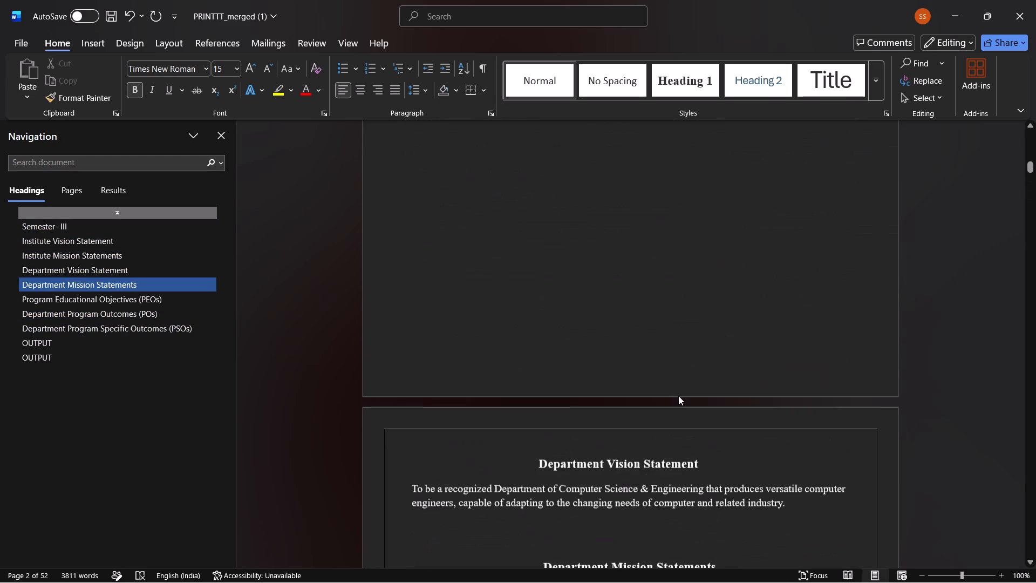
scroll(678, 396, down, 14)
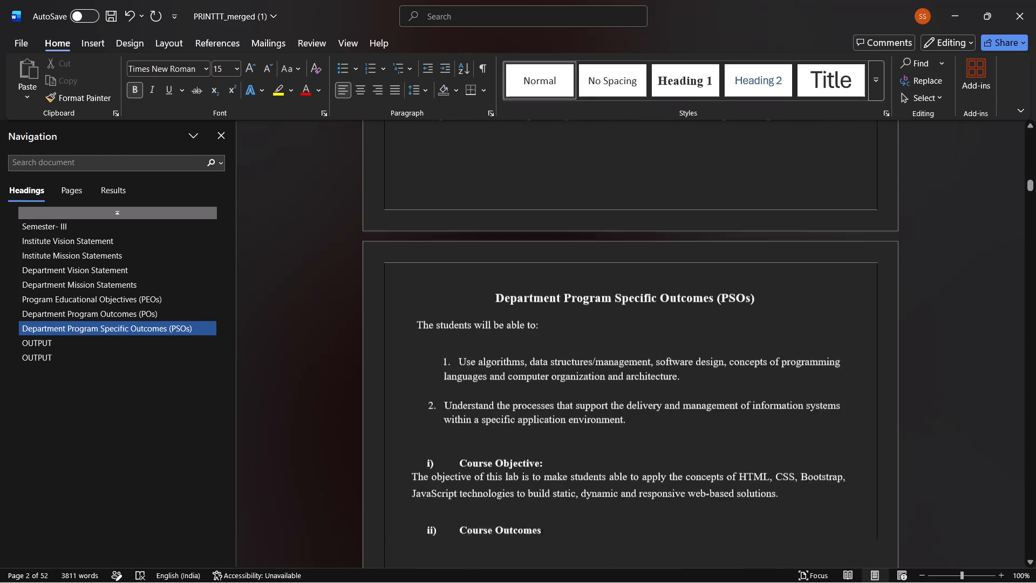
scroll(678, 396, down, 3)
scroll(678, 396, up, 6)
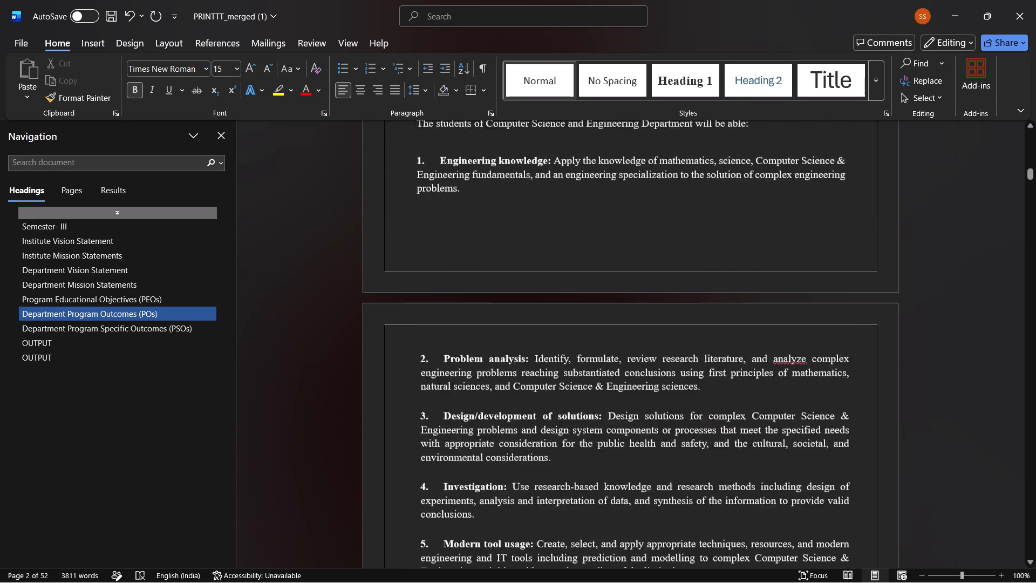
scroll(678, 396, up, 13)
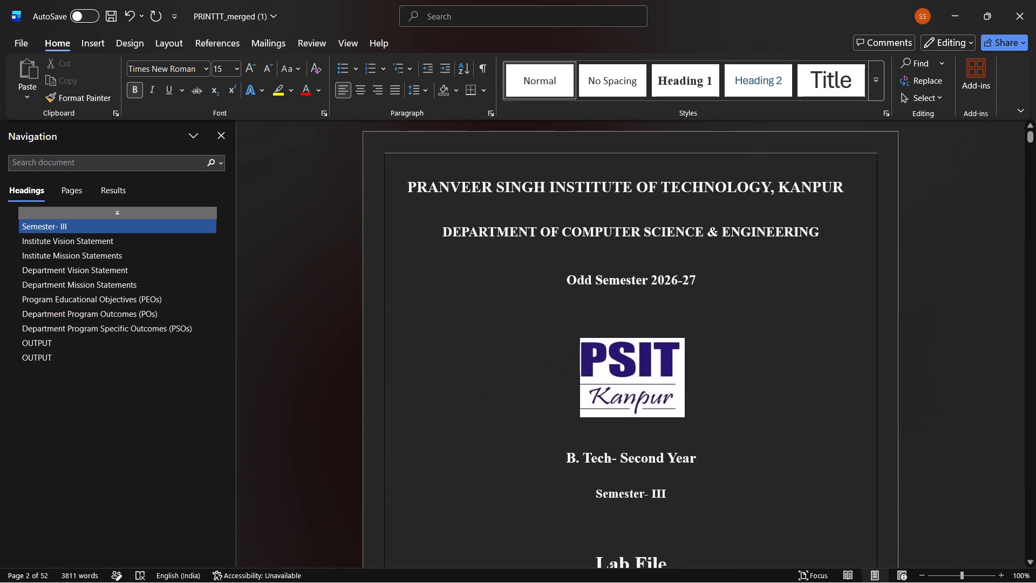
Save the lab file as a Word document named FSD_File in the Downloads folder.
scroll(678, 396, down, 1)
key(ctrl+s)
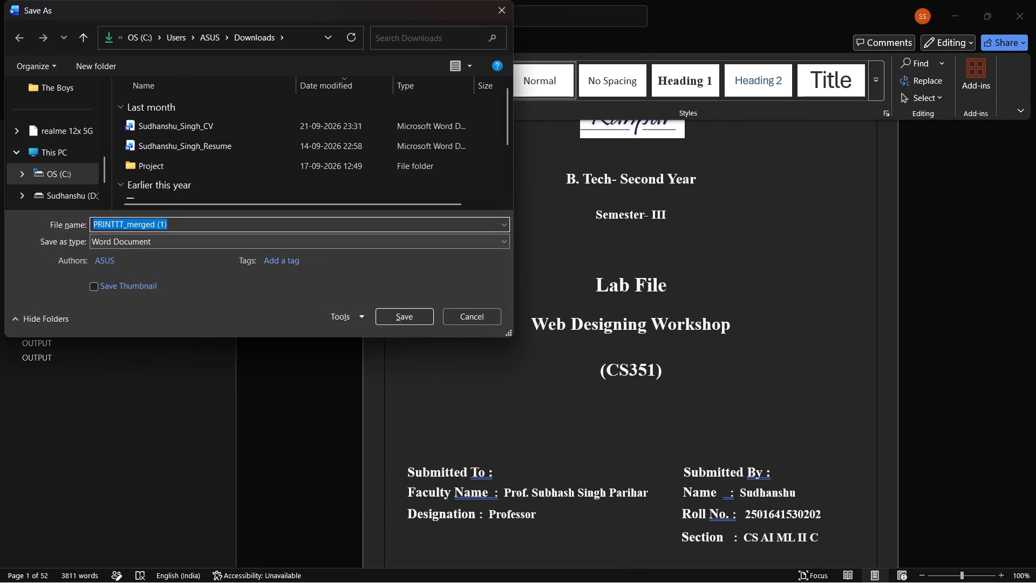
key(BackSpace)
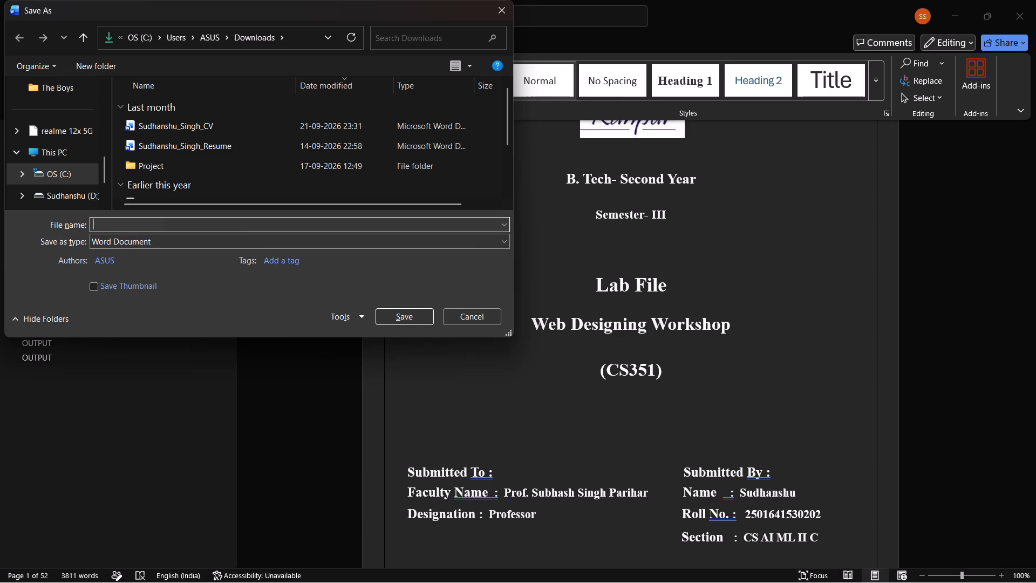
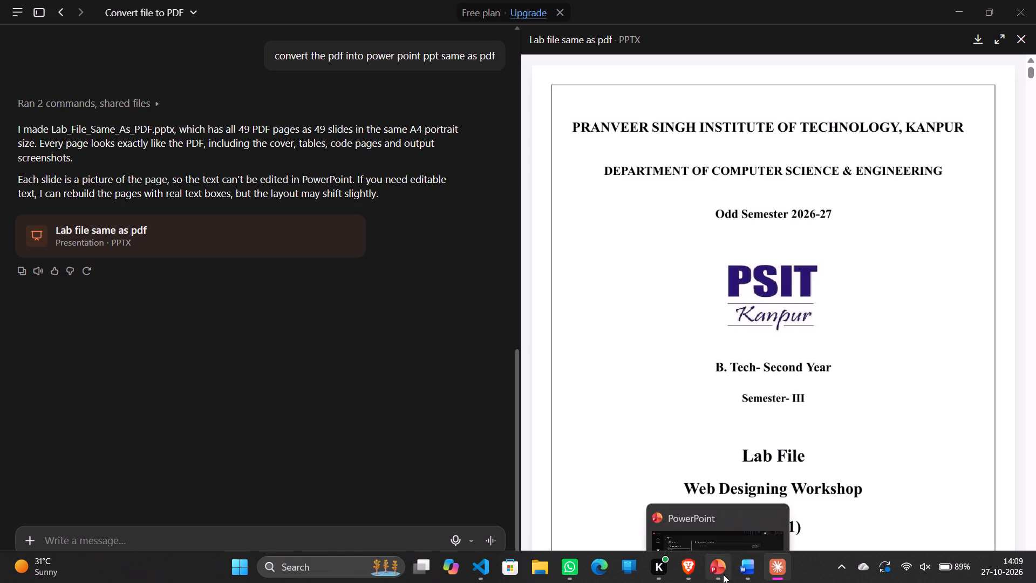
Switch to PowerPoint and open the FSD_filee presentation from the Downloads folder.
click(723, 574)
scroll(76, 133, up, 5)
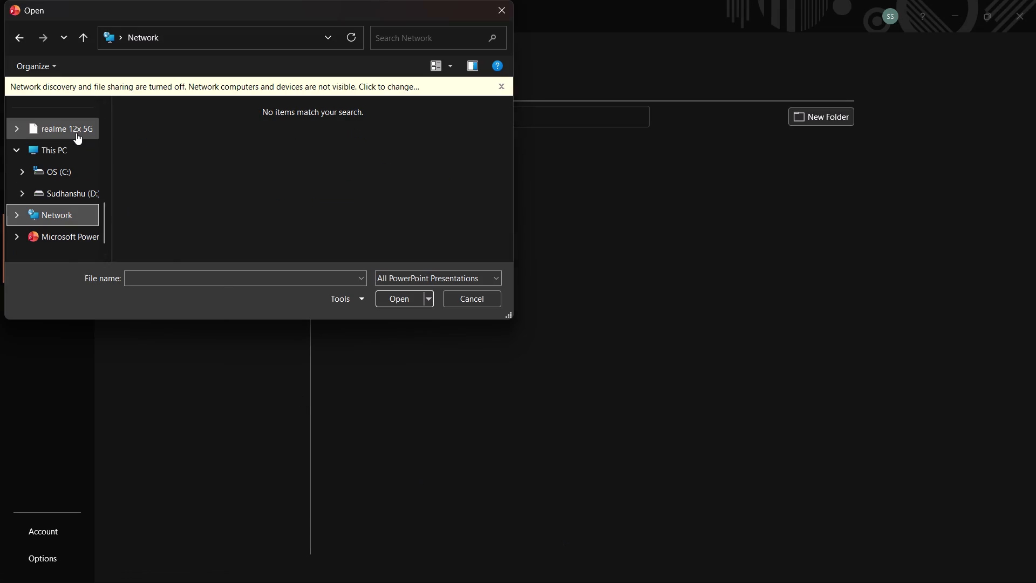
scroll(76, 133, up, 2)
click(57, 219)
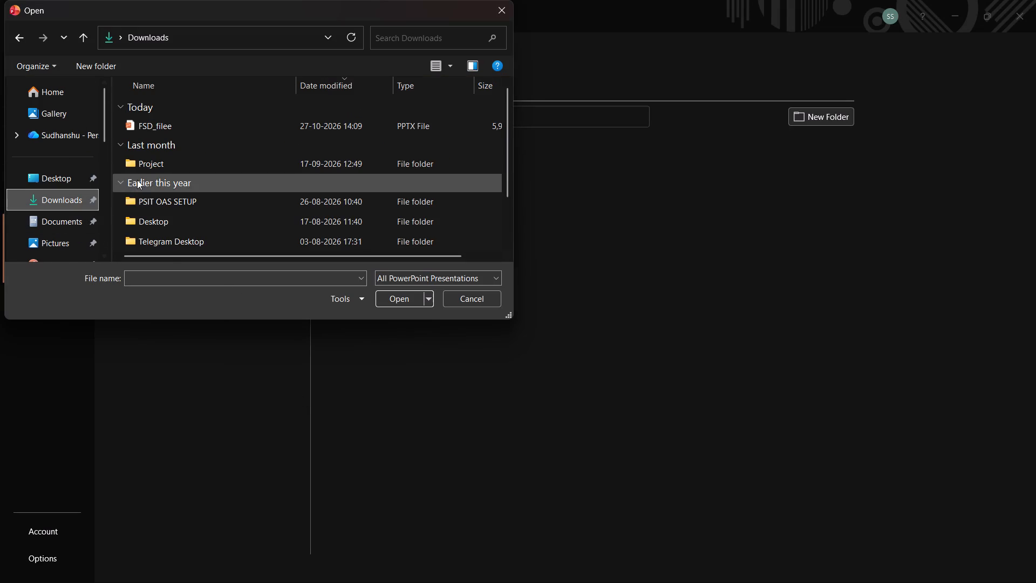
scroll(147, 178, down, 6)
scroll(147, 178, up, 8)
click(200, 124)
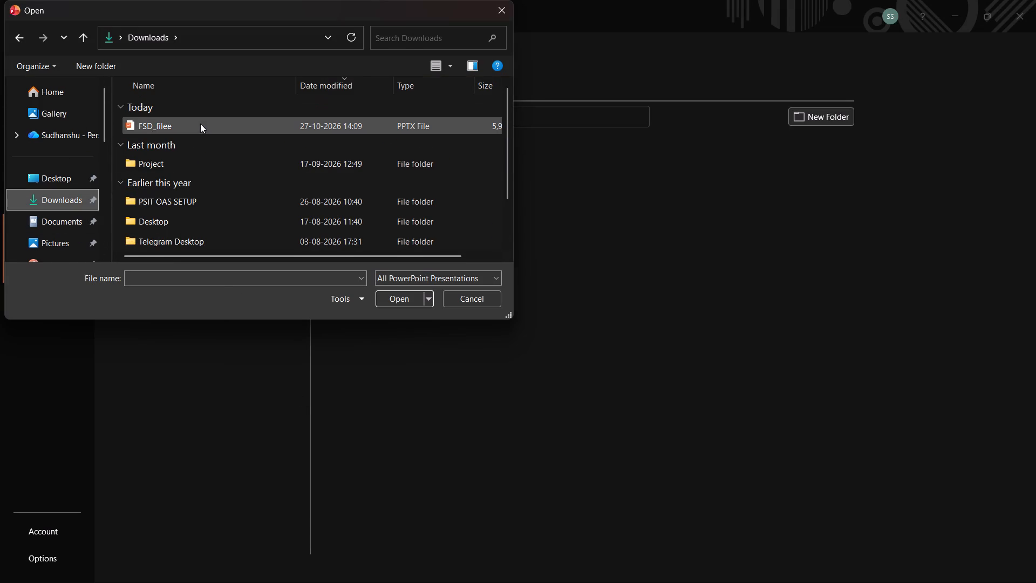
click(397, 297)
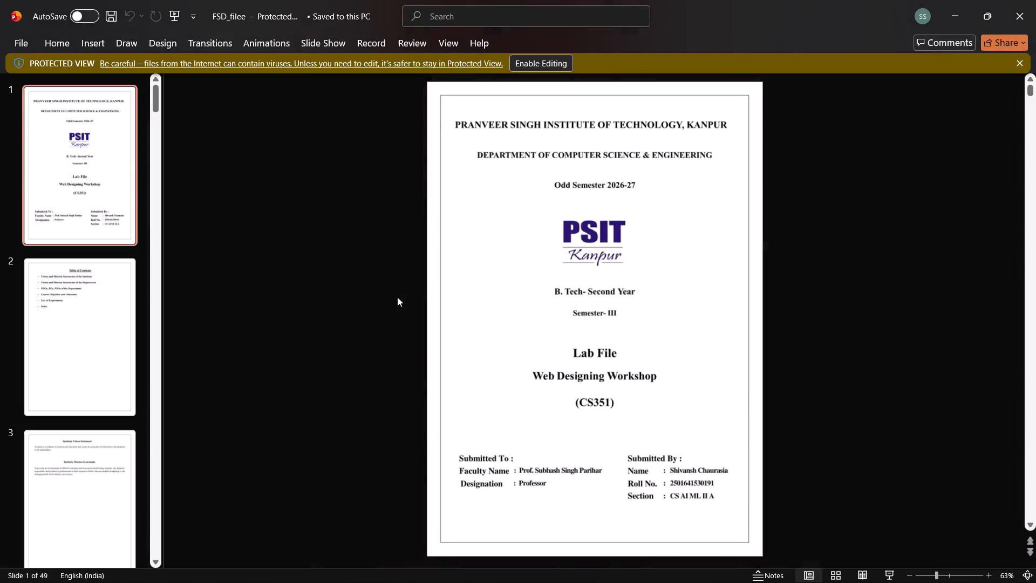
Enable editing for the FSD_filee presentation.
scroll(601, 296, right, 1)
scroll(601, 296, left, 1)
scroll(601, 296, right, 1)
scroll(601, 296, left, 1)
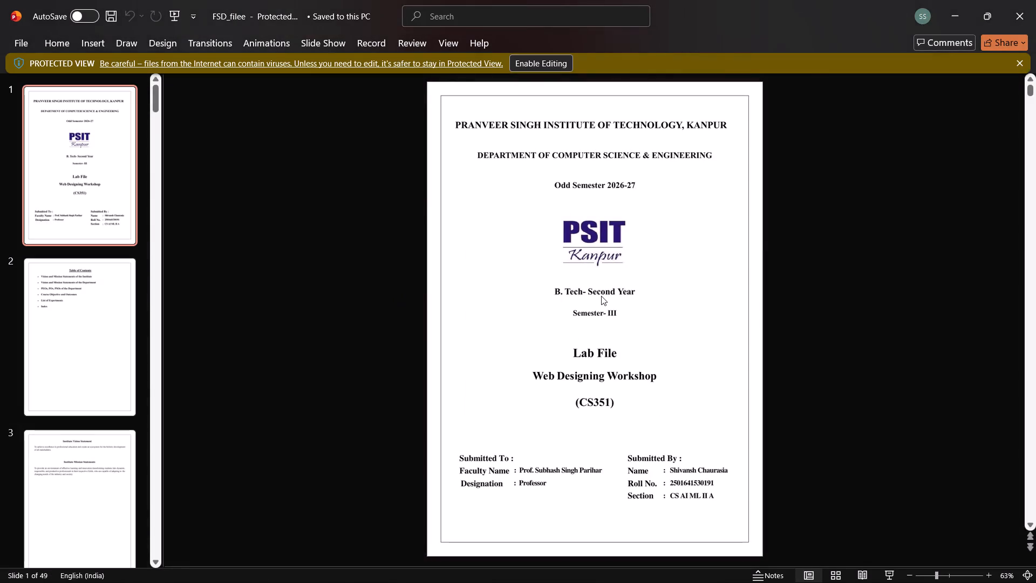
click(554, 61)
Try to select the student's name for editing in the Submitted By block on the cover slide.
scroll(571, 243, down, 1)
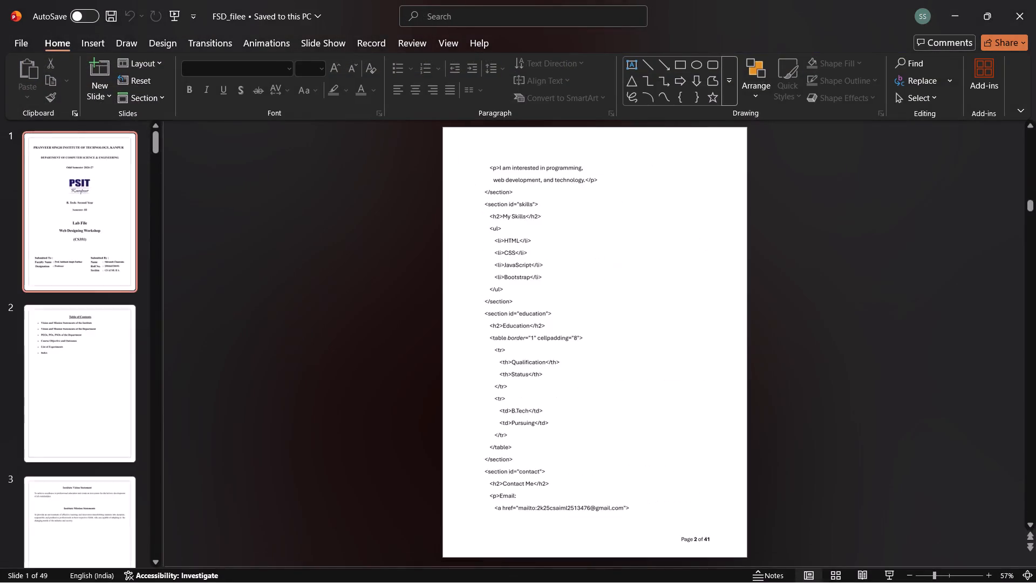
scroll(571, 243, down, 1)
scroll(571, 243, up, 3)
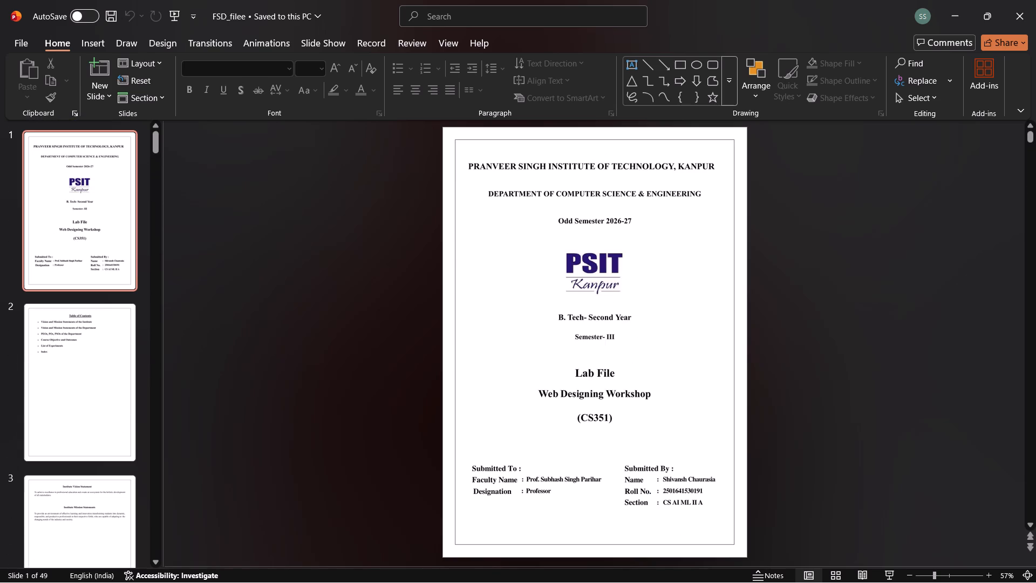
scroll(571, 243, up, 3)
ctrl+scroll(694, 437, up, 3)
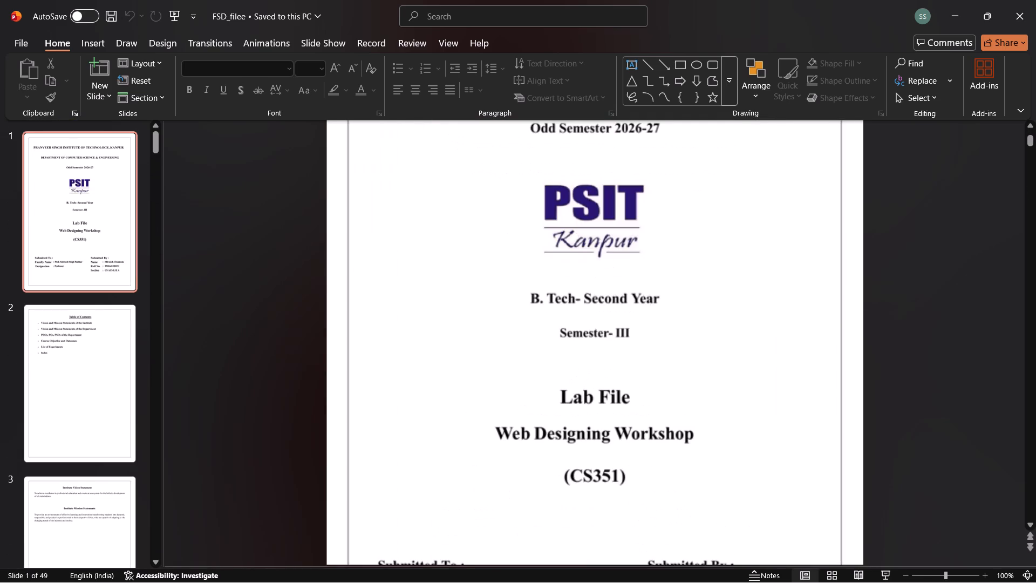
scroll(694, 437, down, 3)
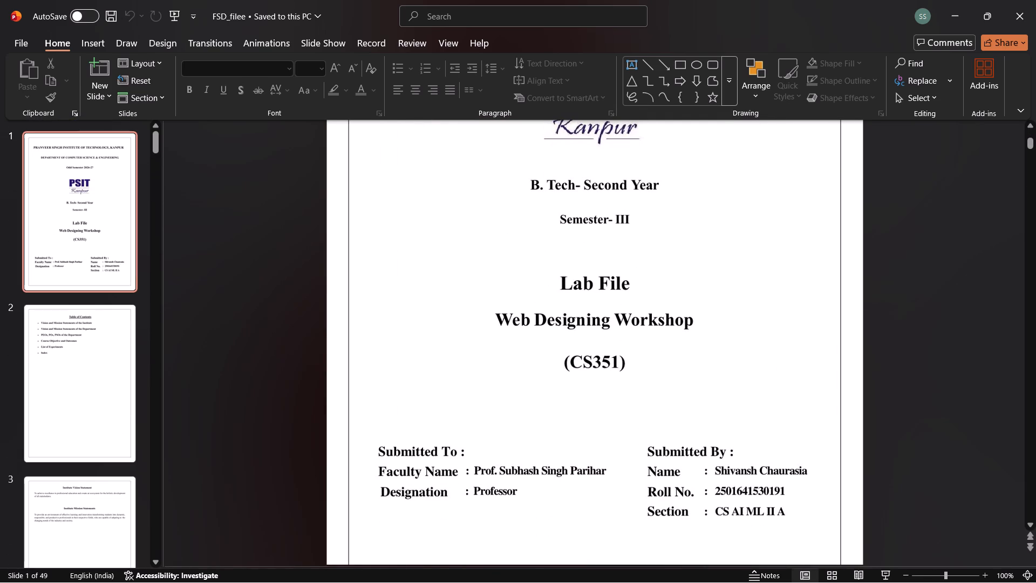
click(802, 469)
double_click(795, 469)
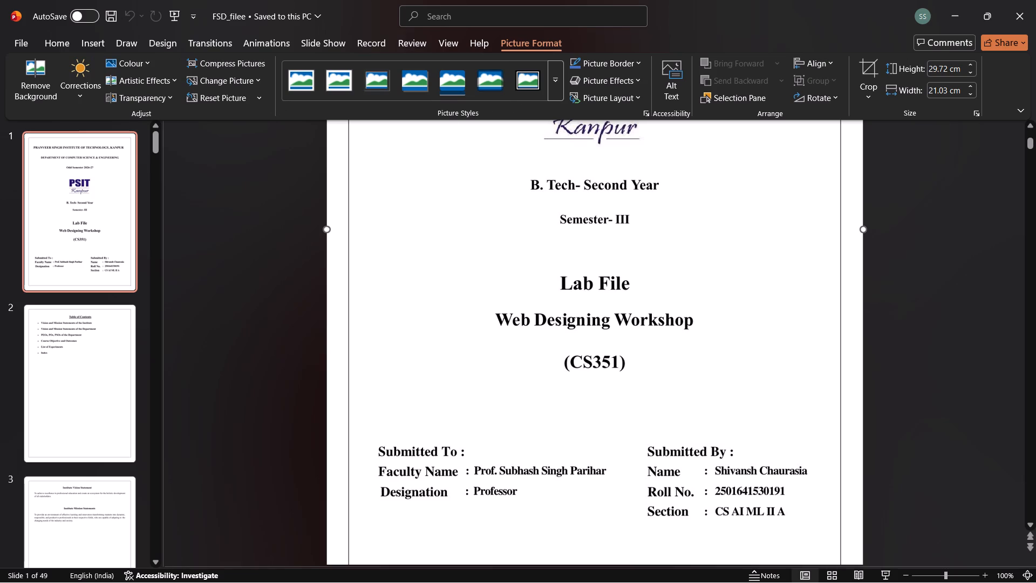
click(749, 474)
Check the Table of Contents and Institute Vision and Mission Statement slides, ending on the Table of Contents.
scroll(505, 491, down, 7)
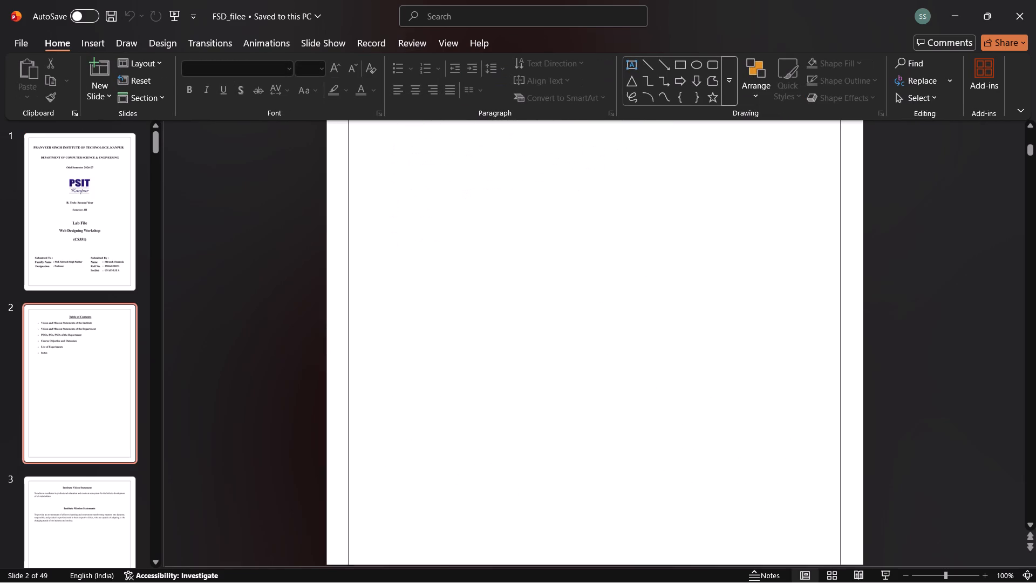
scroll(505, 491, down, 6)
scroll(505, 491, up, 5)
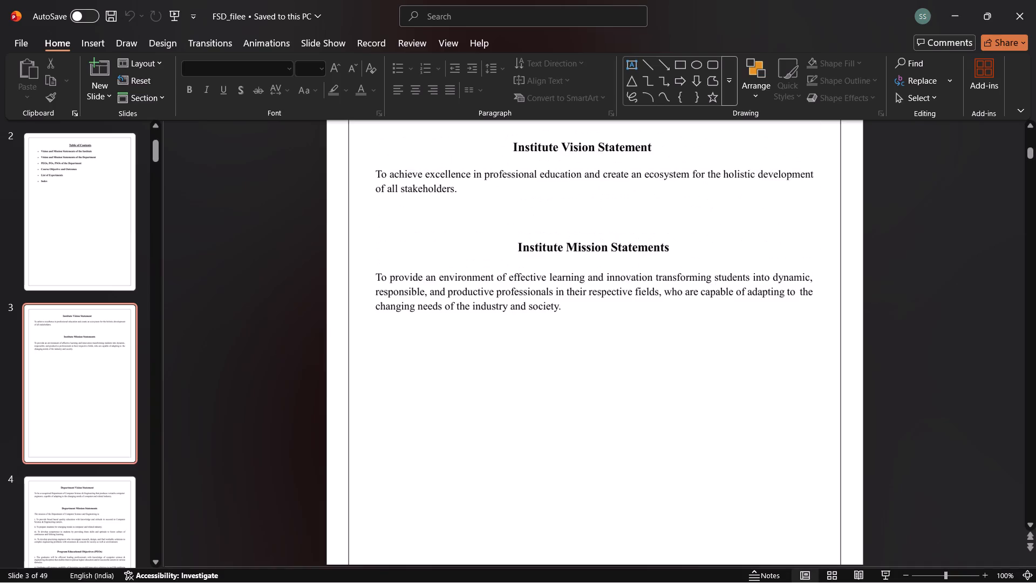
double_click(595, 406)
scroll(595, 406, up, 15)
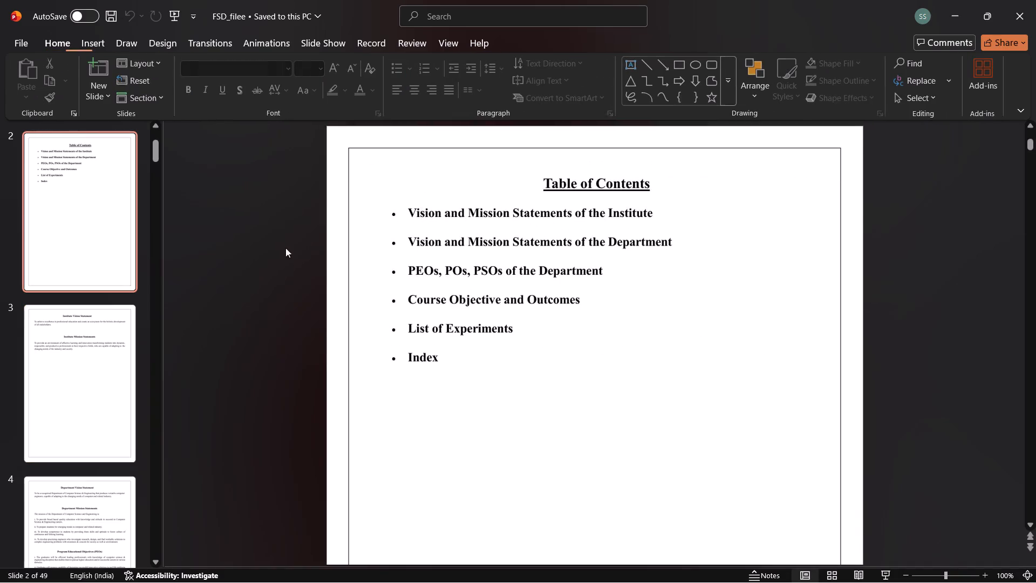
Turn on AutoSave for the FSD_filee presentation by uploading a copy of it.
scroll(515, 252, up, 7)
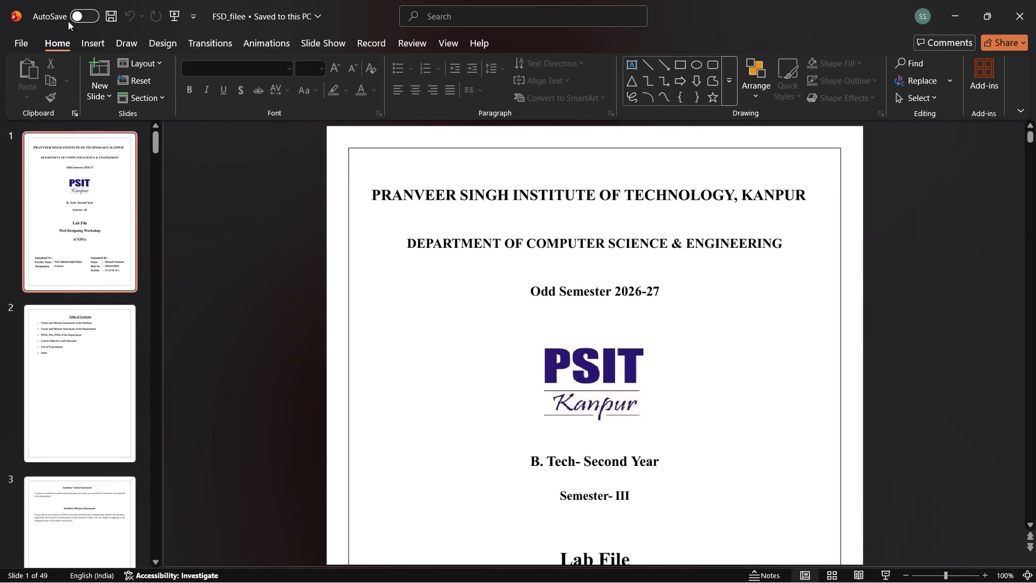
click(75, 13)
click(522, 240)
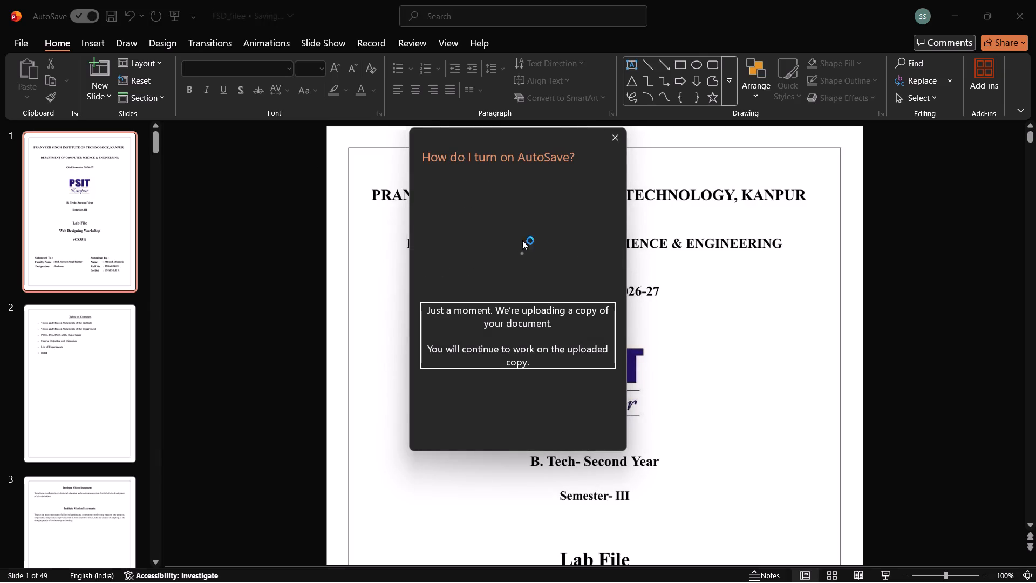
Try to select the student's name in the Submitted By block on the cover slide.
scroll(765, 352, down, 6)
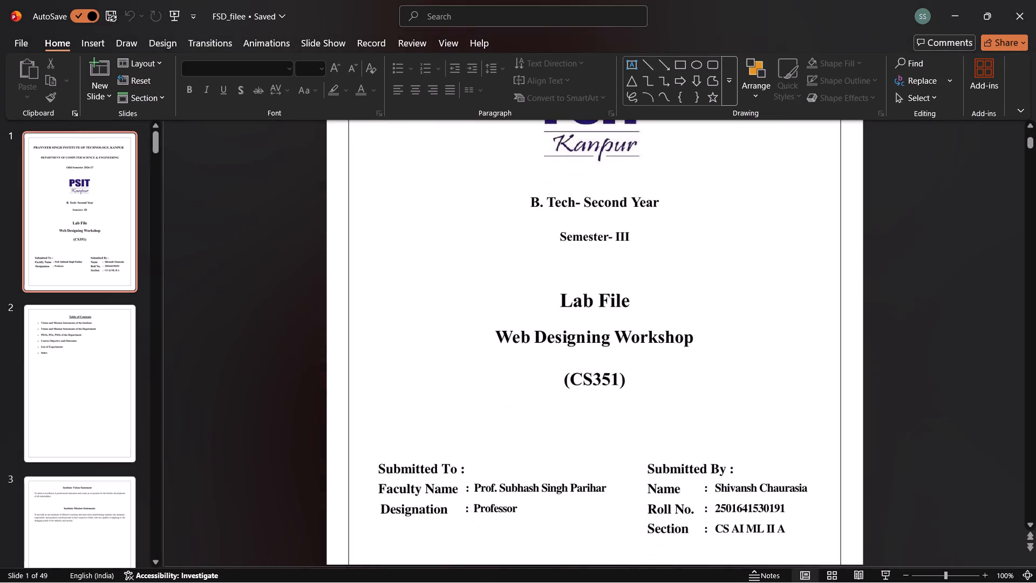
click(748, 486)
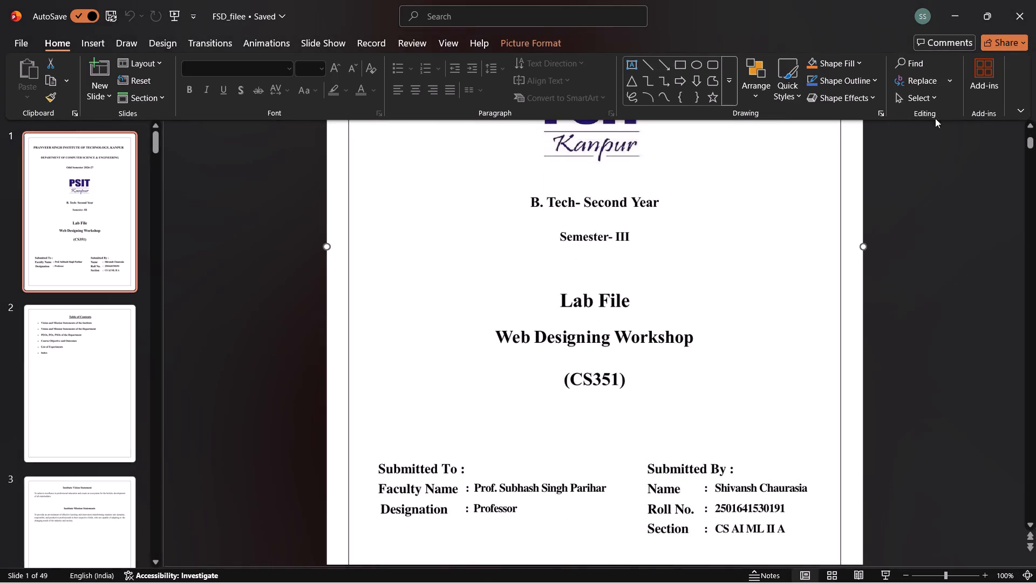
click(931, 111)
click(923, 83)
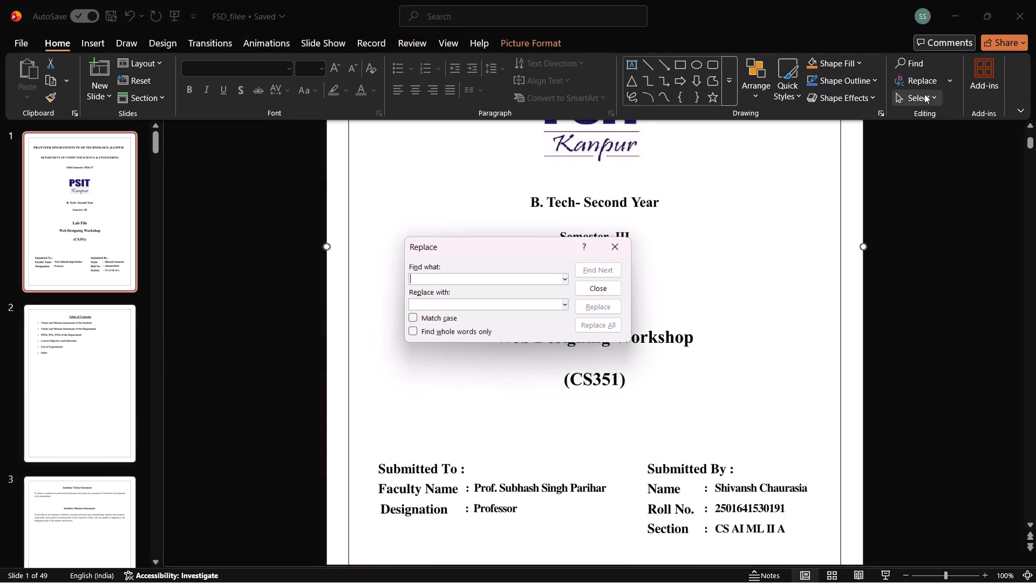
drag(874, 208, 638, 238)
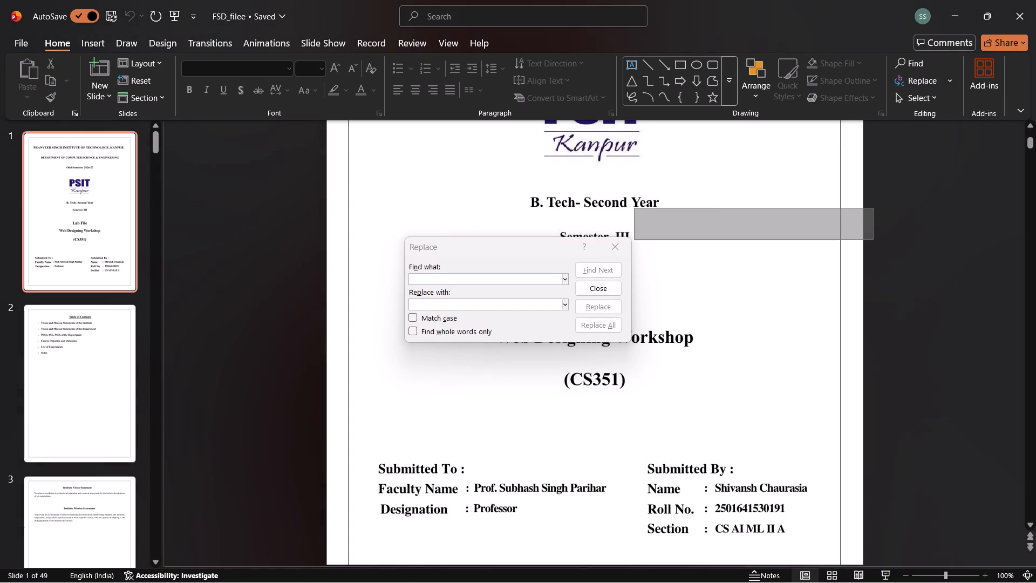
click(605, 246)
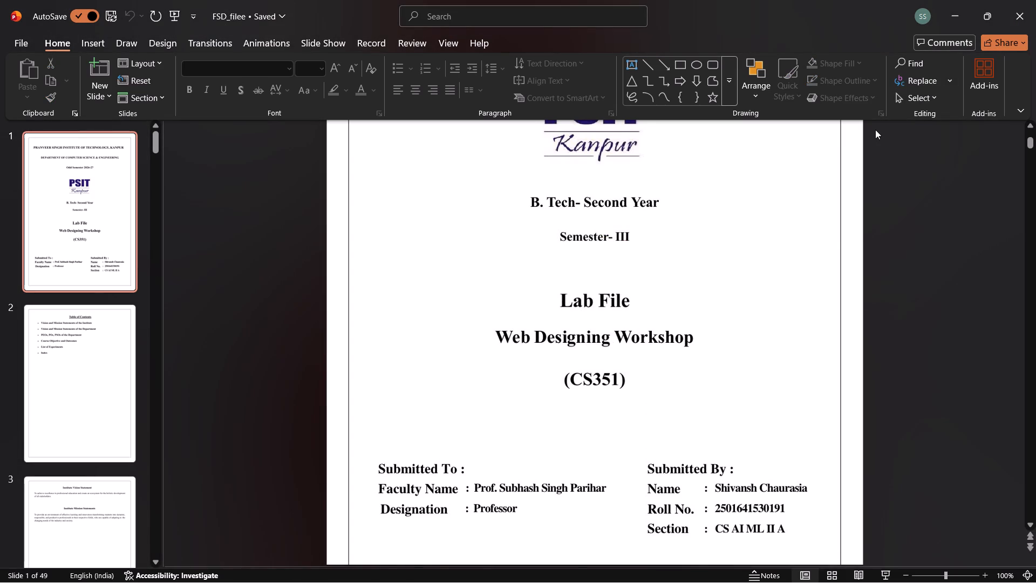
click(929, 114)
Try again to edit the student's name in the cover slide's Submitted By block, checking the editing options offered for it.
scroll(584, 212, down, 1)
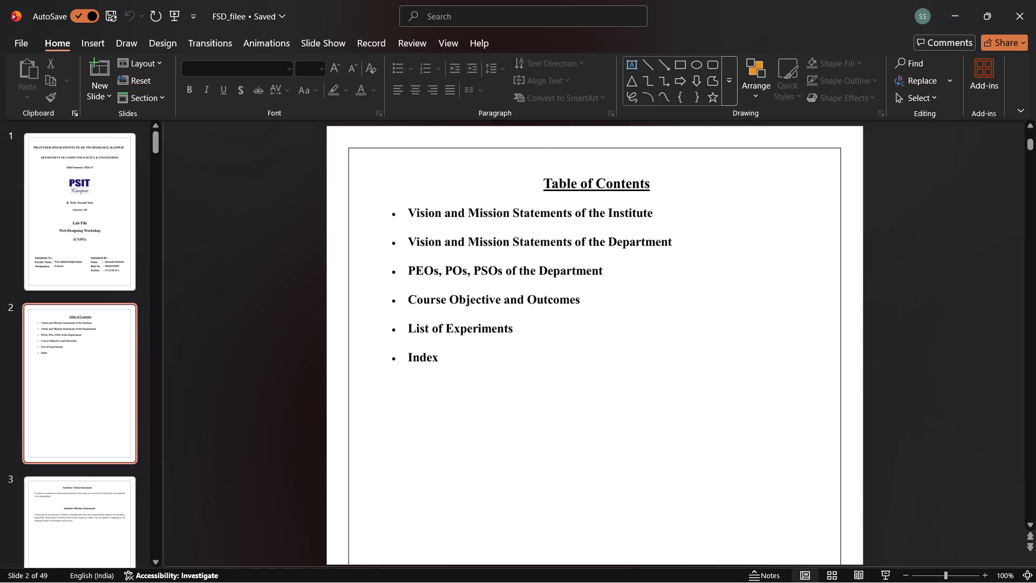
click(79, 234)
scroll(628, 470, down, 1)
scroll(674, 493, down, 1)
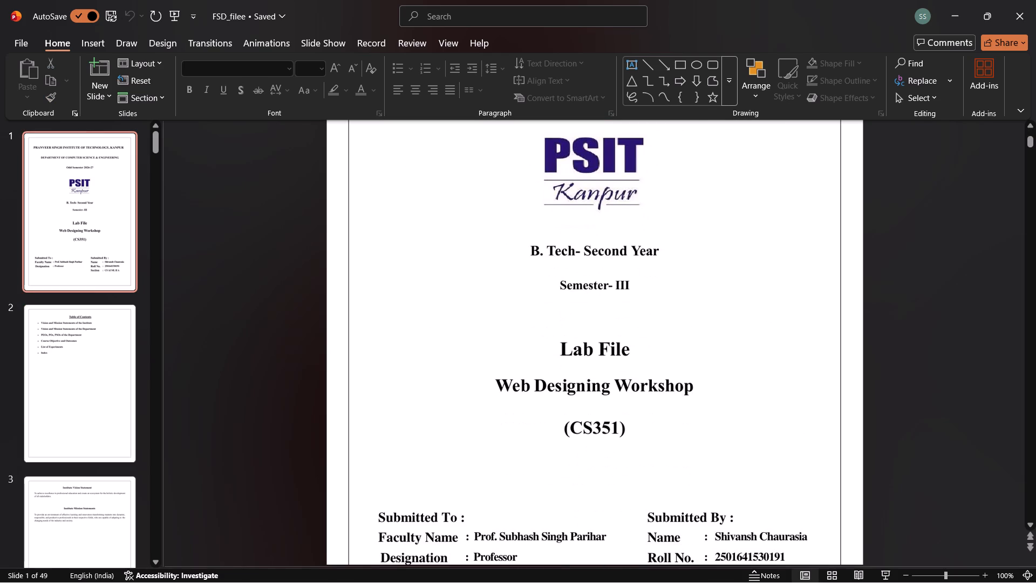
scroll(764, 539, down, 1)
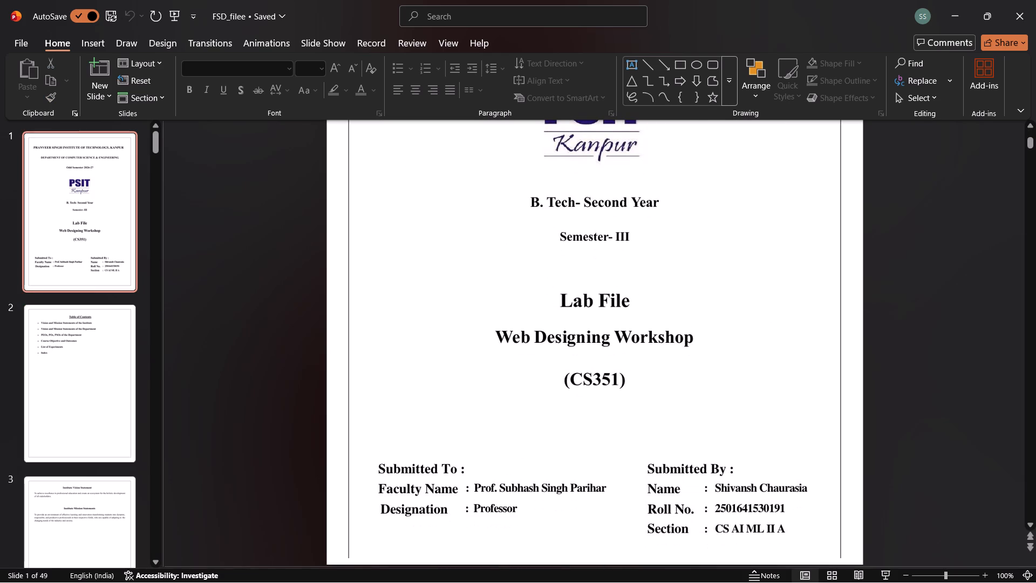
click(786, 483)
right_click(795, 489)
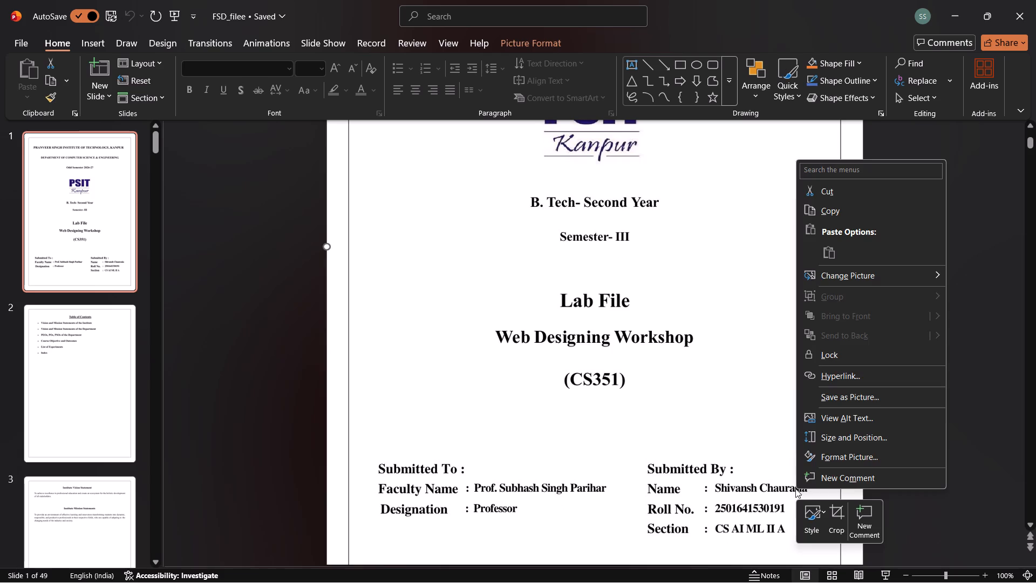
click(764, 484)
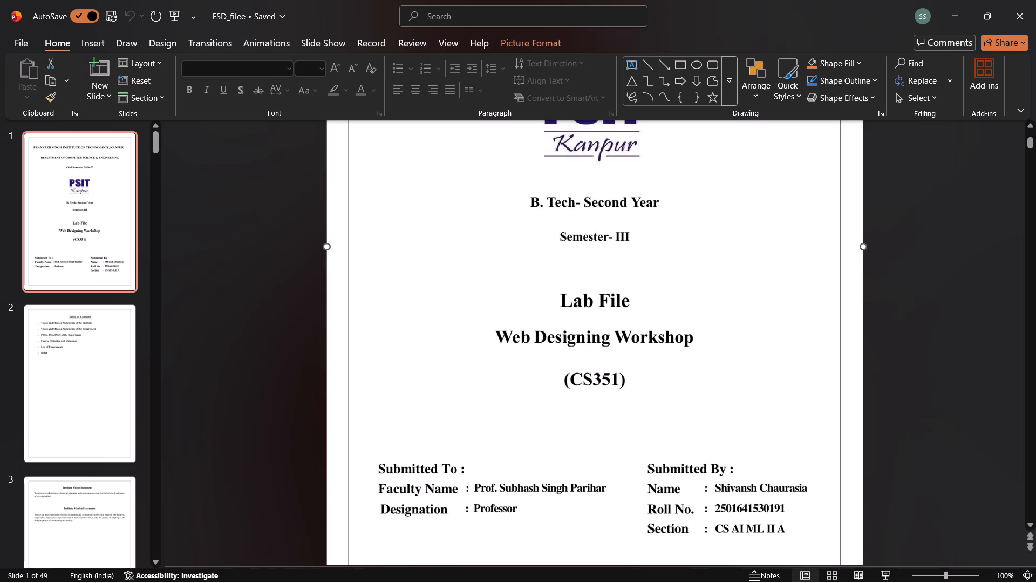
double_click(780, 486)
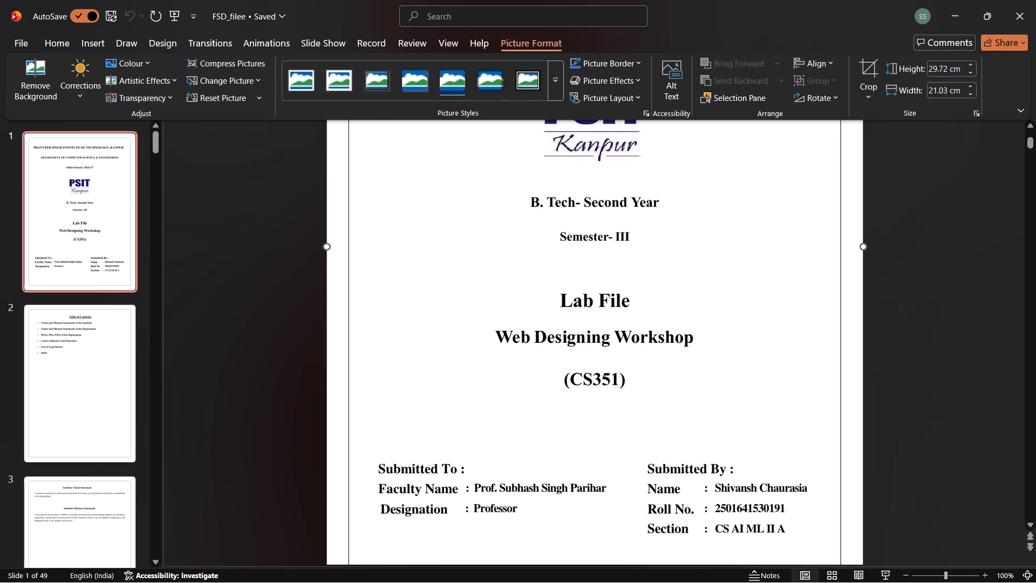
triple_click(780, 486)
Look over the cover and Table of Contents slides, ending on the cover's Submitted By block.
scroll(780, 486, down, 1)
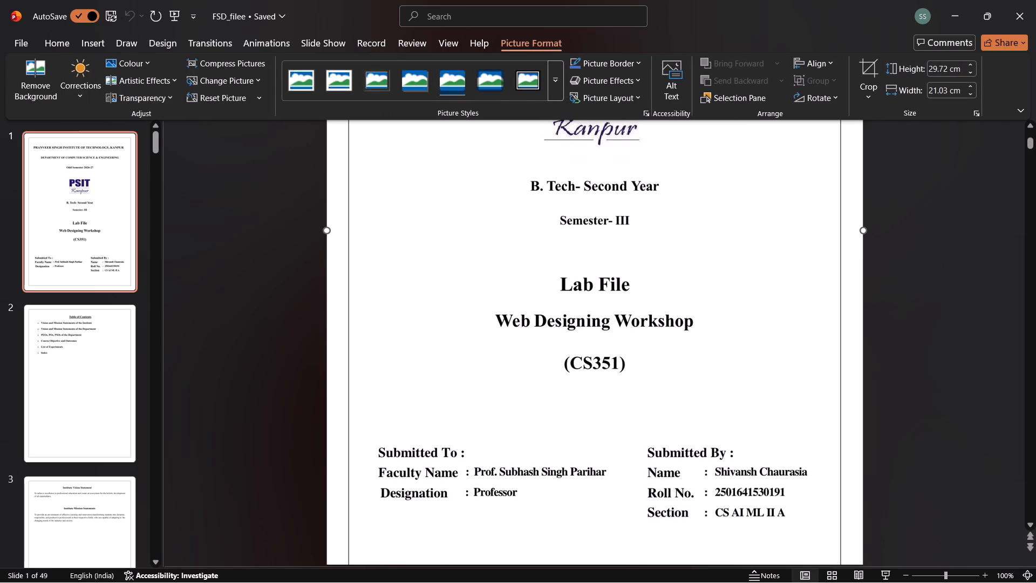
scroll(780, 486, down, 1)
scroll(664, 430, up, 5)
scroll(664, 430, down, 9)
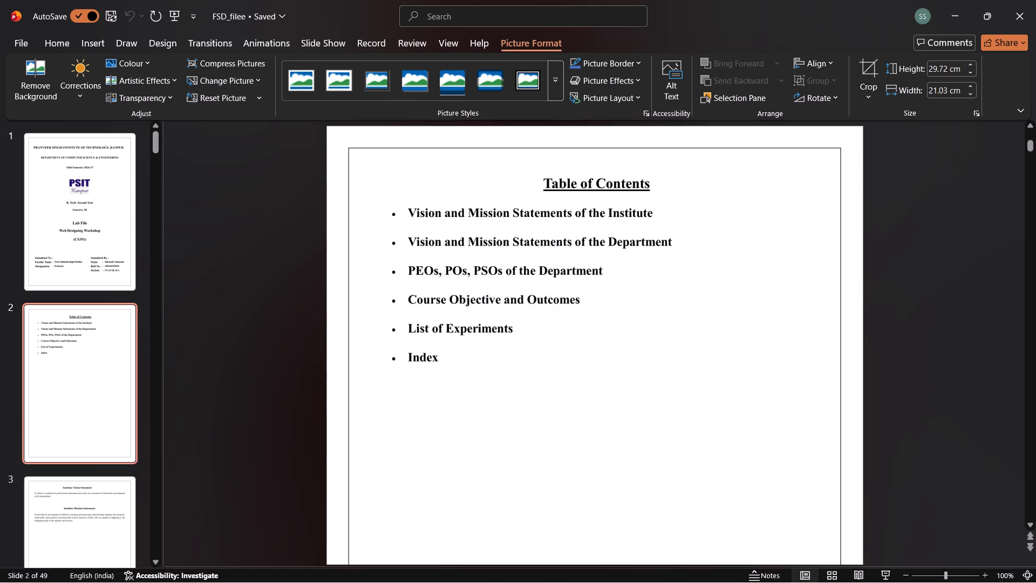
scroll(664, 430, down, 14)
scroll(664, 430, up, 6)
scroll(547, 342, up, 2)
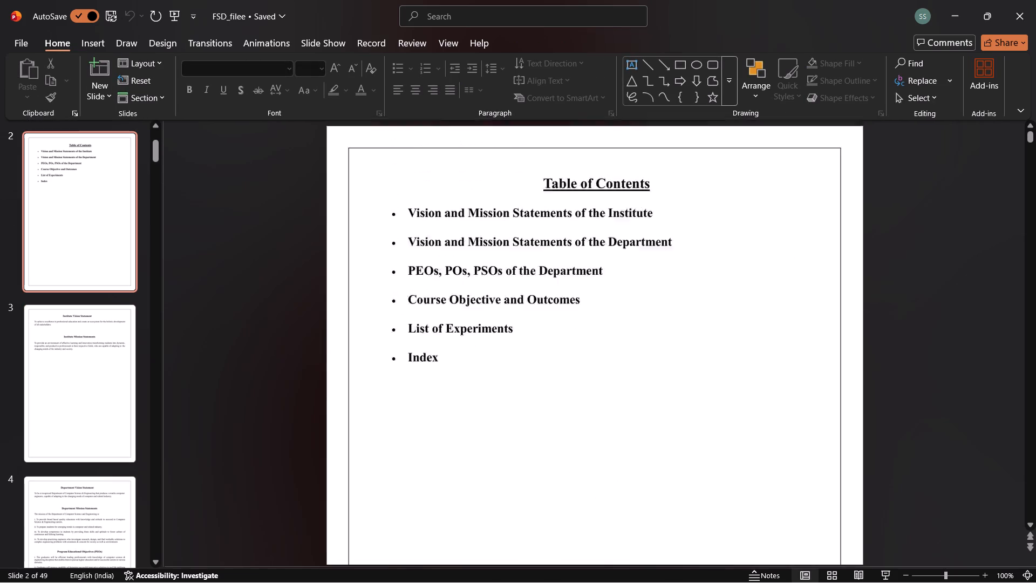
scroll(547, 342, up, 3)
scroll(547, 342, down, 3)
scroll(547, 342, right, 1)
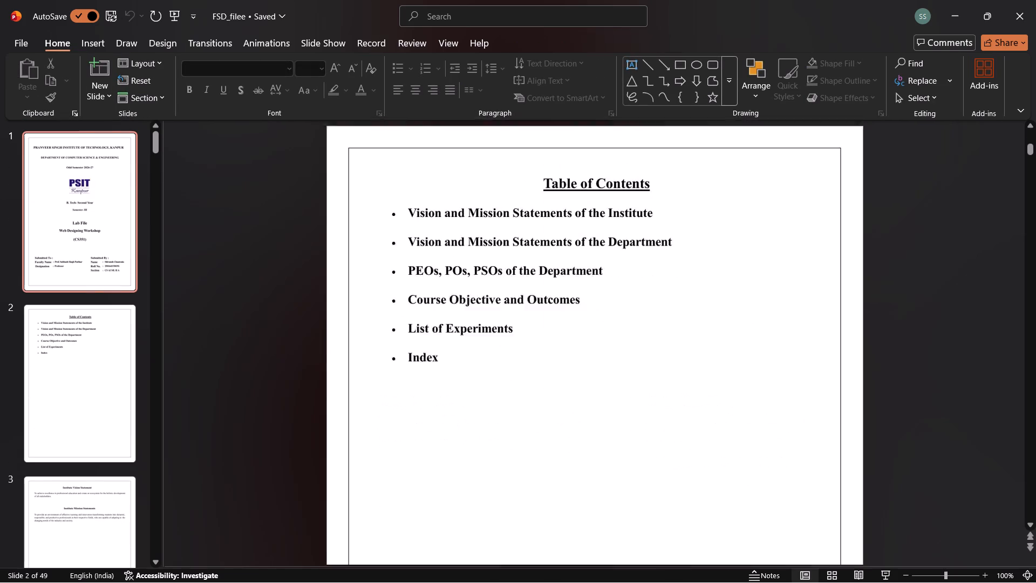
scroll(547, 342, right, 1)
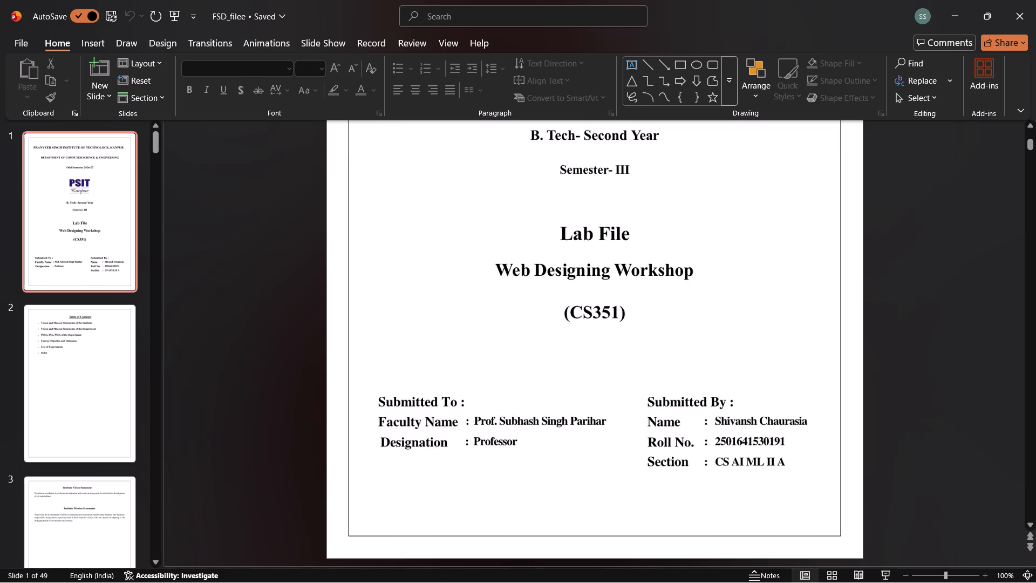
Move the cover slide's full-page image toward the slide's left edge and slightly down.
drag(792, 486, 770, 493)
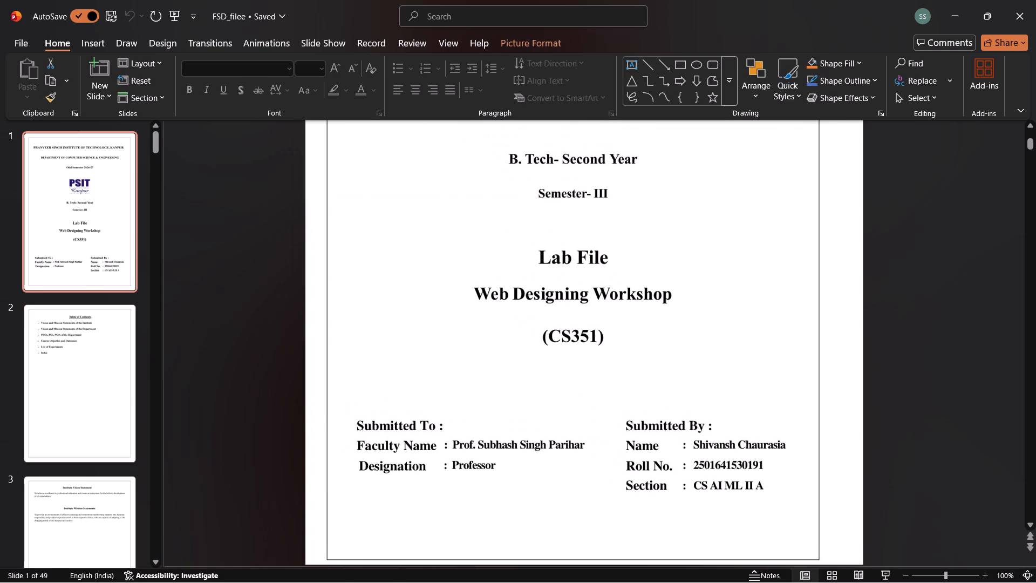
drag(770, 493, 745, 491)
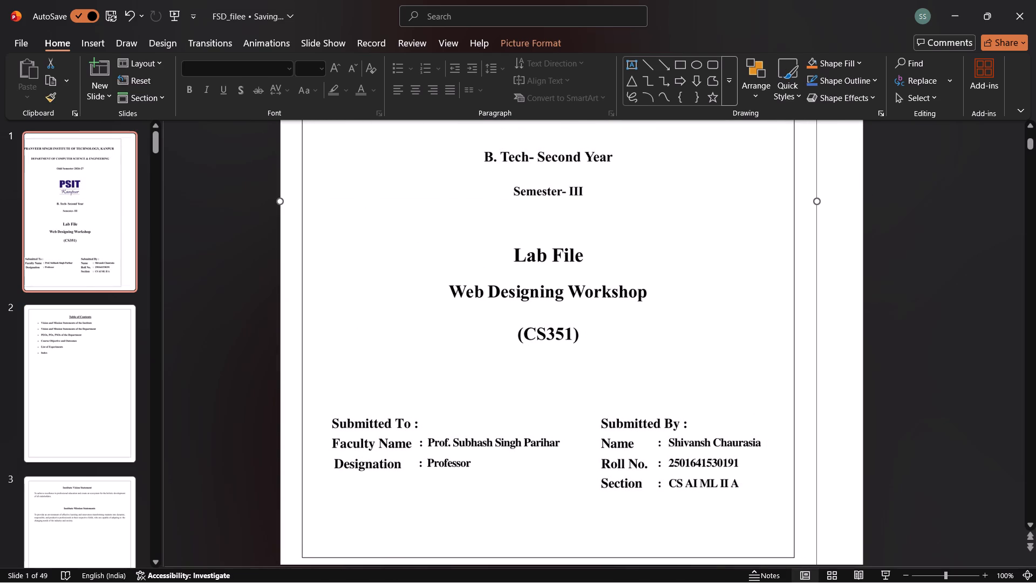
click(726, 442)
Examine the slides from the Table of Contents through the Course Objective and Outcomes, and return to the cover slide.
scroll(726, 442, down, 4)
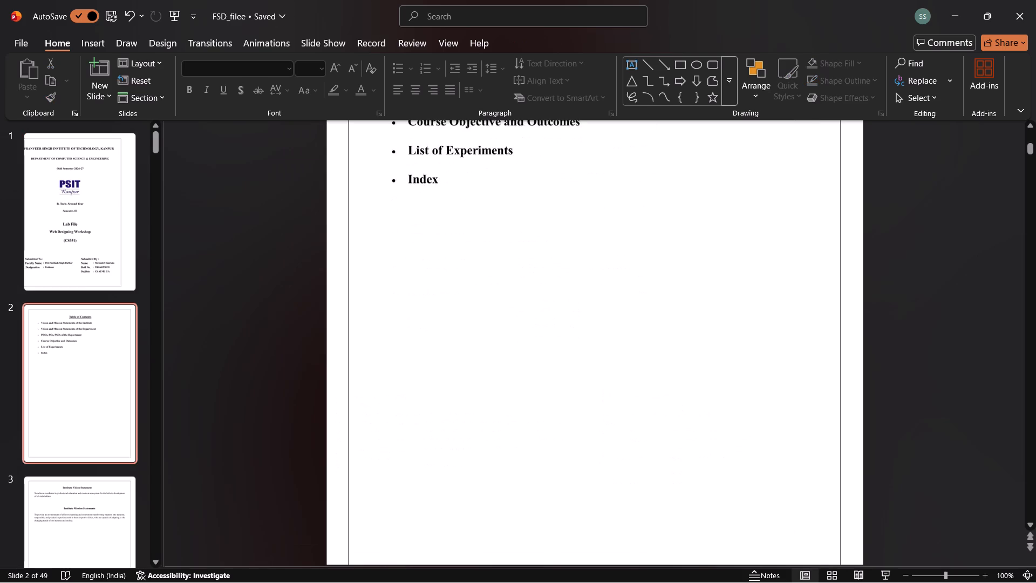
scroll(726, 442, down, 12)
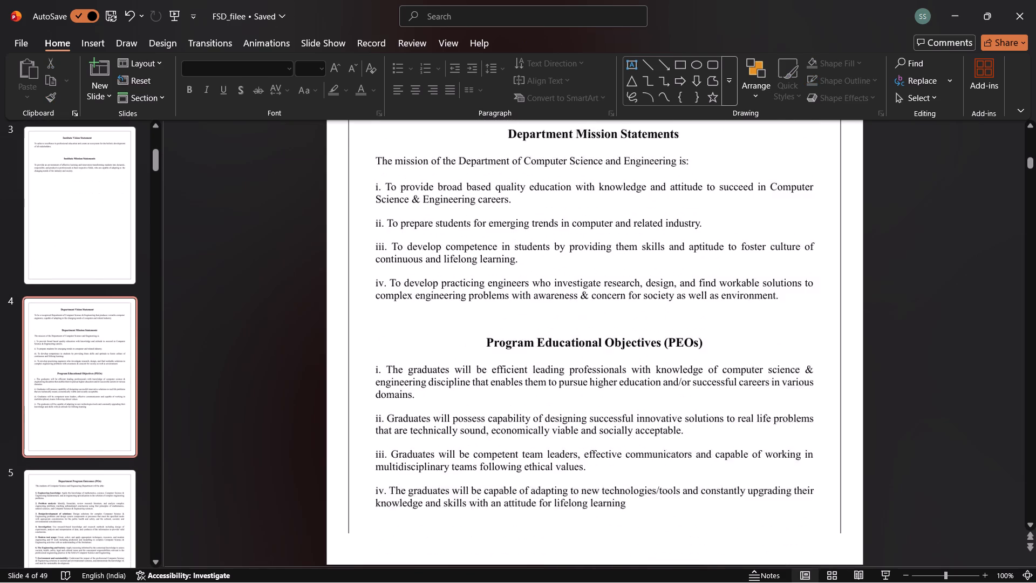
scroll(726, 442, down, 10)
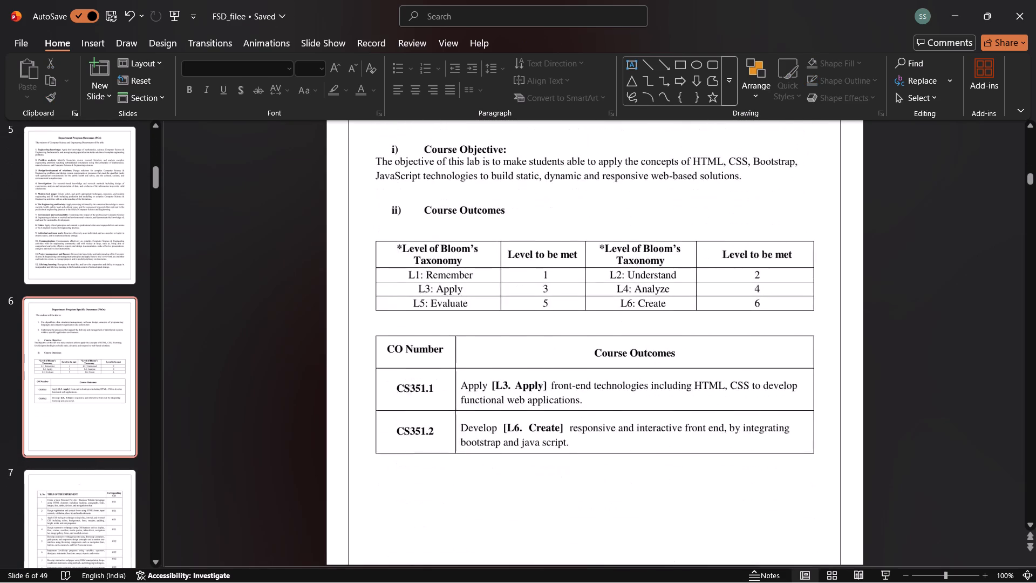
scroll(726, 442, down, 2)
scroll(726, 442, up, 19)
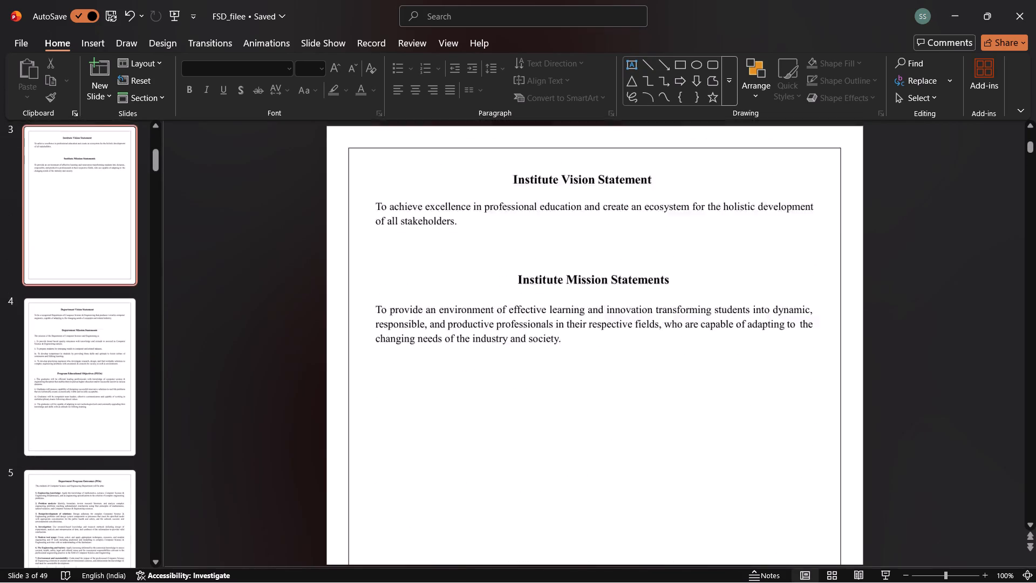
scroll(726, 442, up, 8)
scroll(726, 442, down, 1)
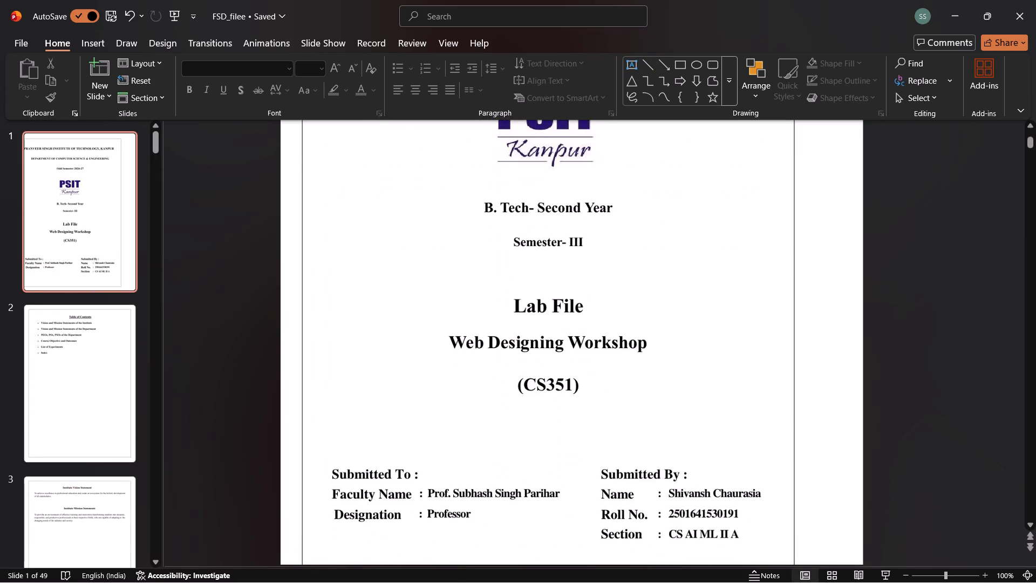
scroll(726, 442, down, 1)
scroll(701, 297, up, 2)
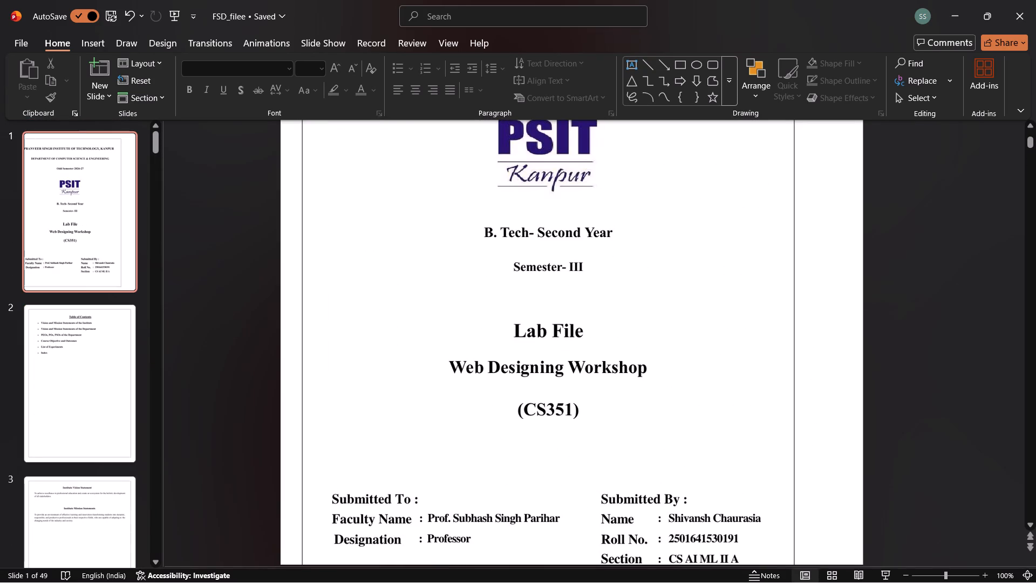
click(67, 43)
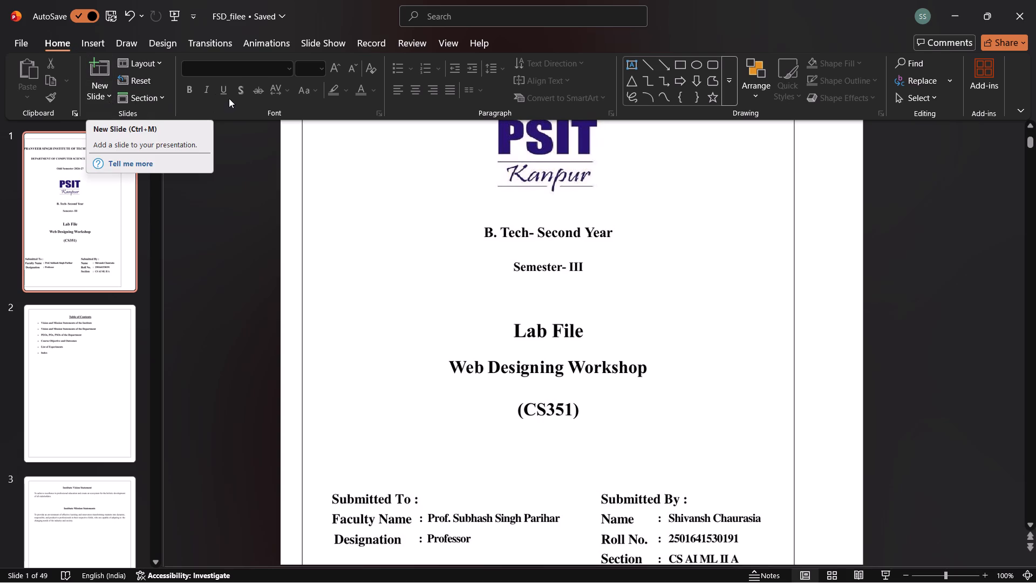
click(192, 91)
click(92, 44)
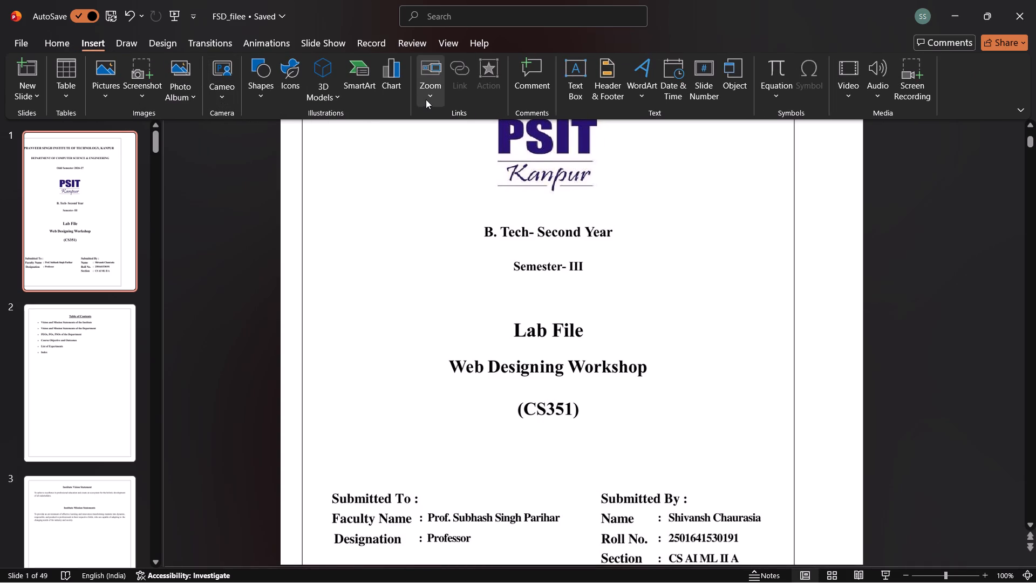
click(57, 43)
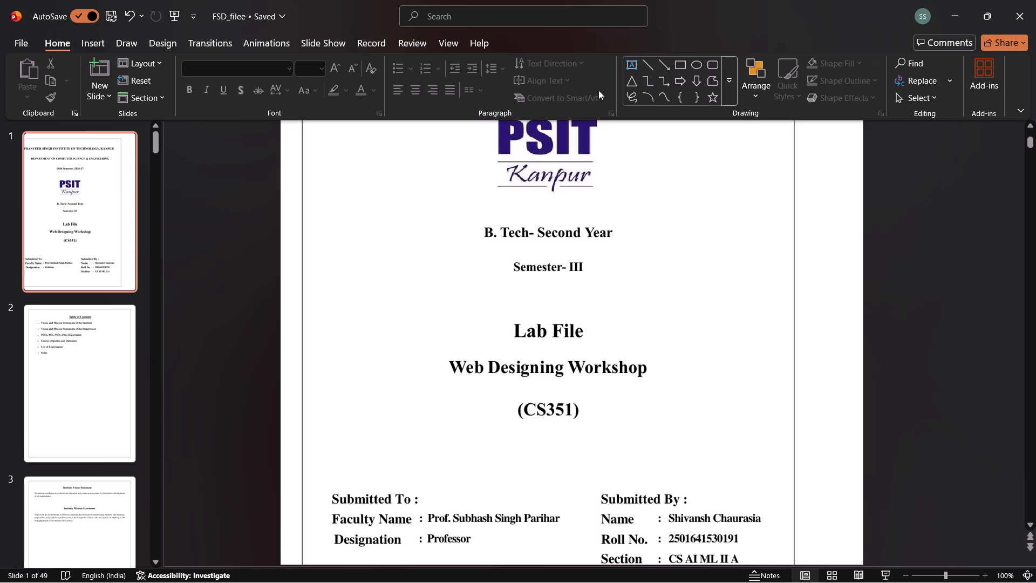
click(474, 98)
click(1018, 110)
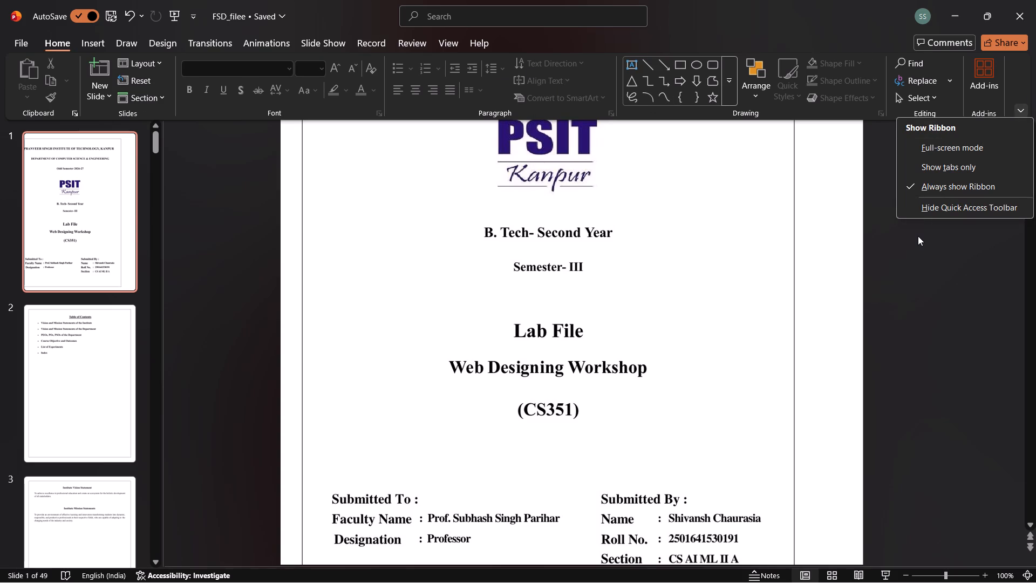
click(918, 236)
Switch to the browser window with the original PRINTTT_merged (1) PDF.
scroll(650, 383, down, 4)
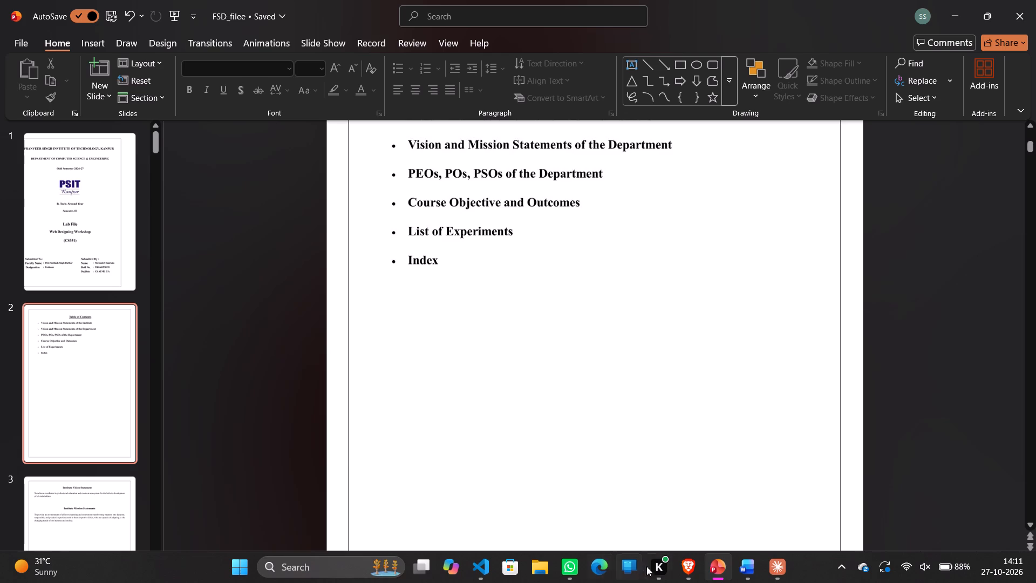
click(683, 574)
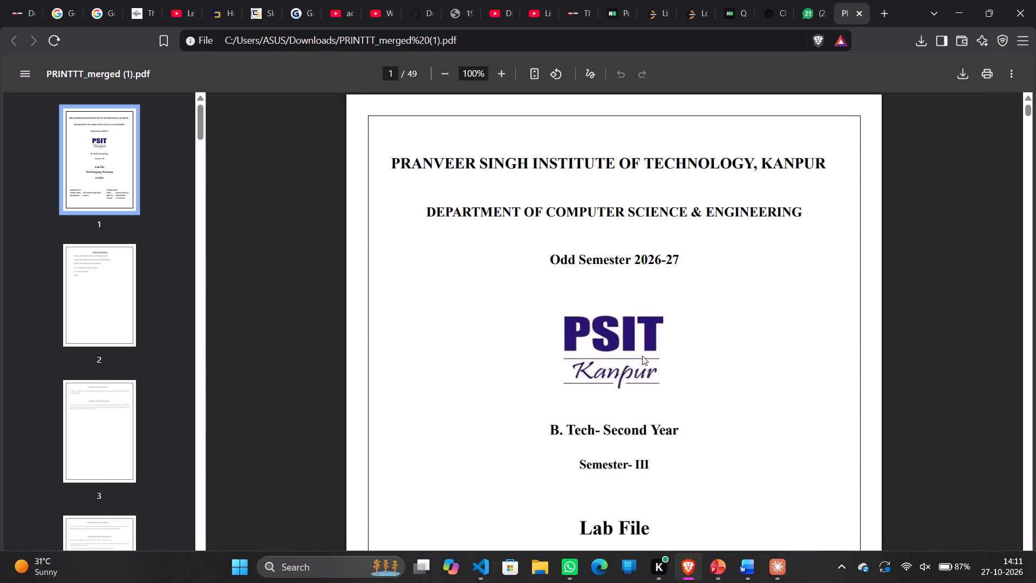
Switch to Microsoft Edge and search the web for "convert pdf to power point".
click(601, 575)
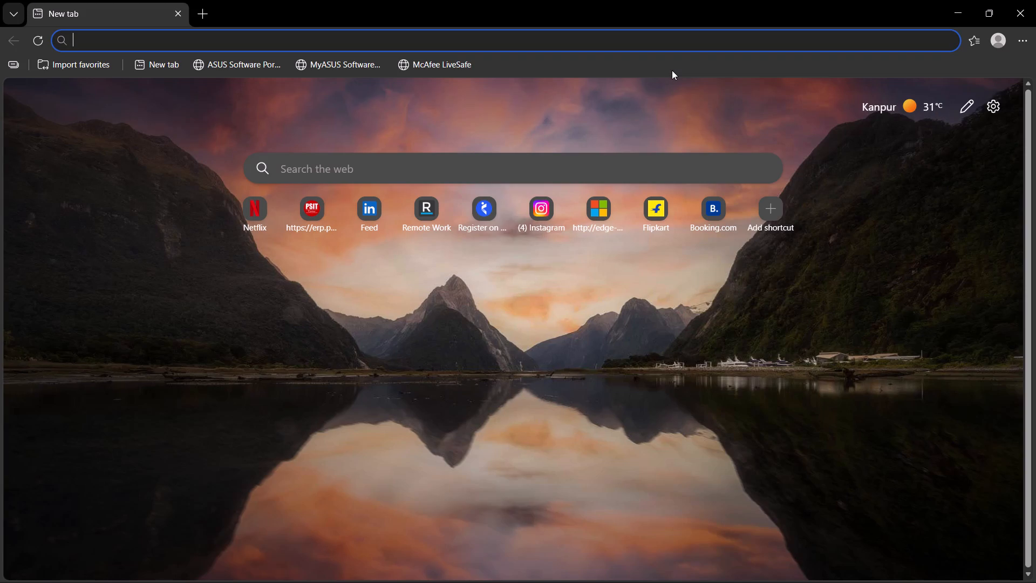
click(227, 36)
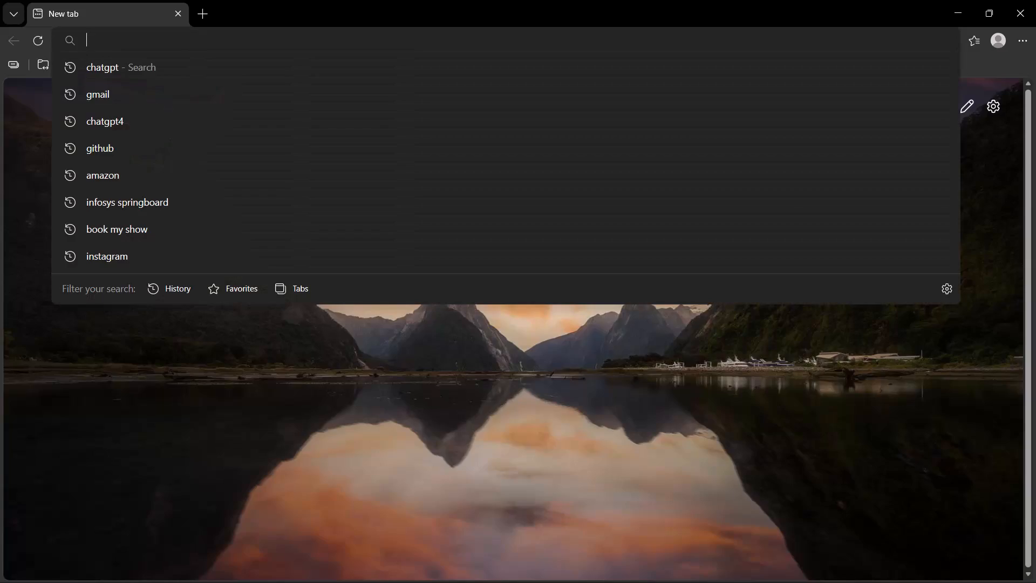
text(convert t)
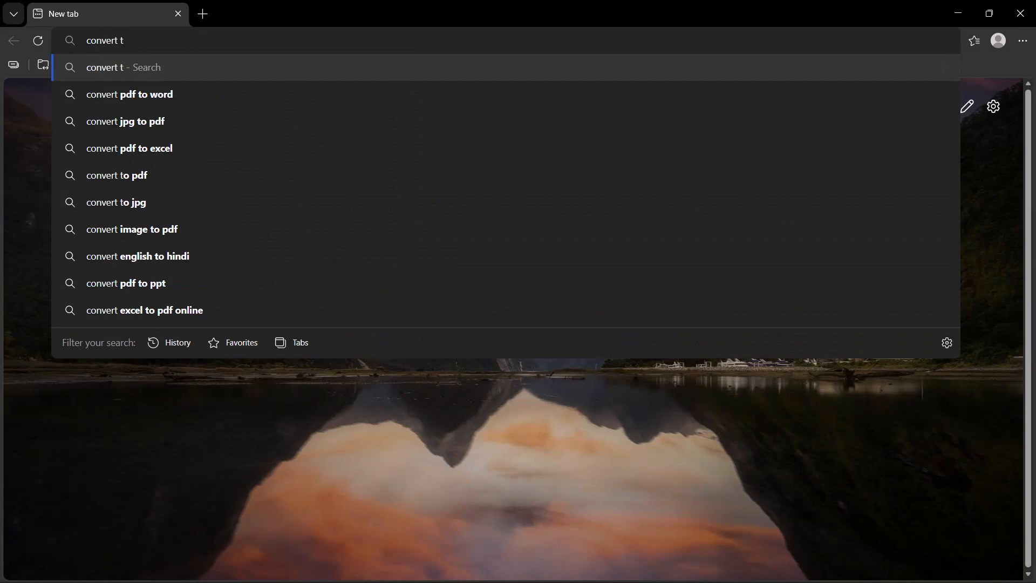
key(BackSpace)
text(pdf to power)
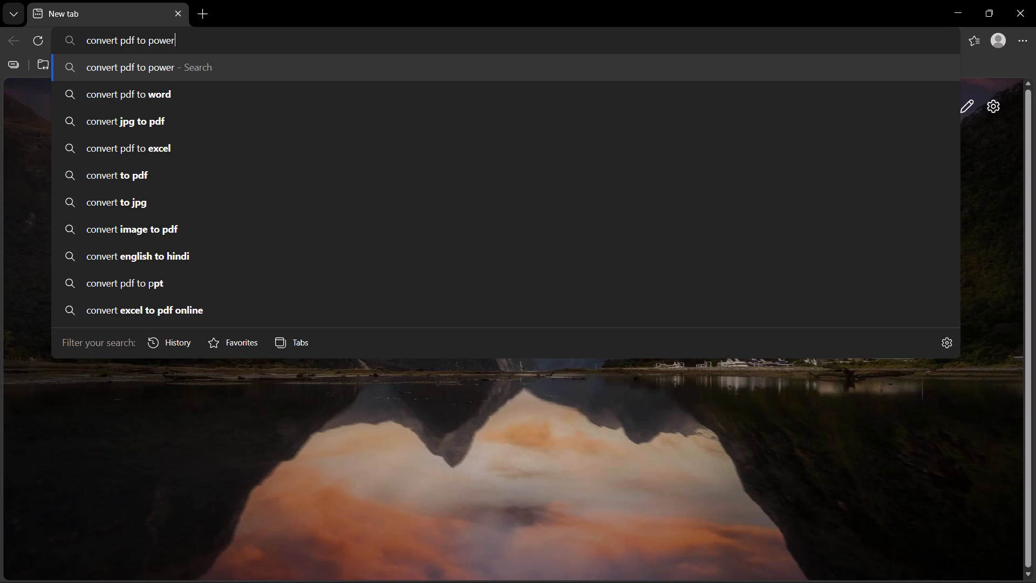
key(space)
text(point)
key(Return)
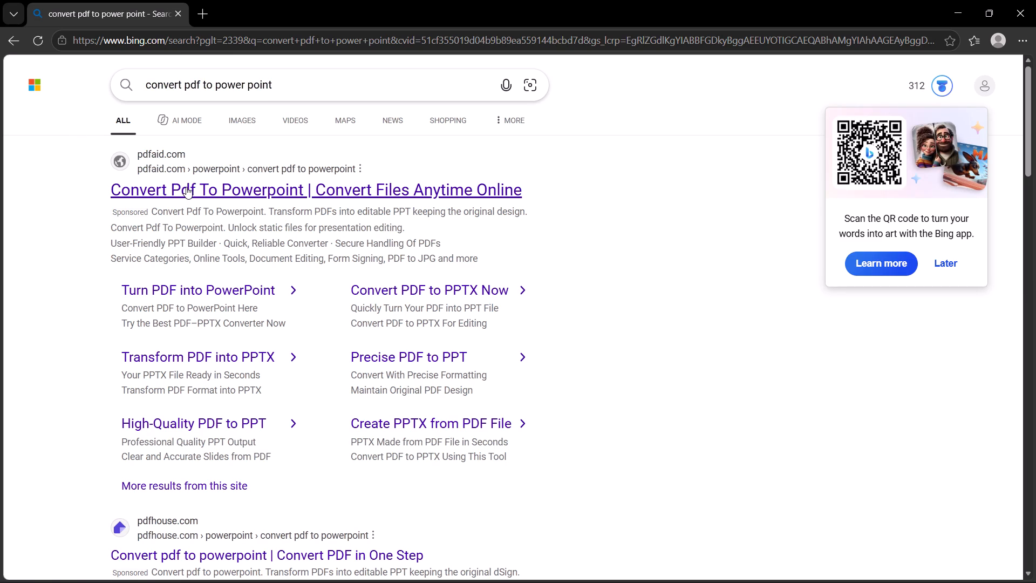
Look through the search results and open the pdfaid.com Convert Pdf To Powerpoint converter.
scroll(186, 187, down, 3)
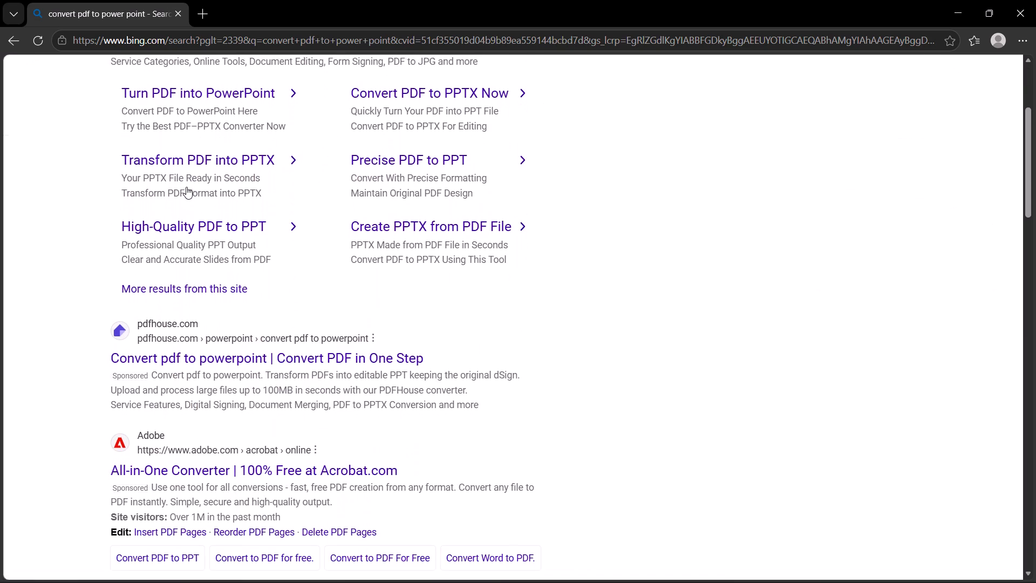
scroll(186, 187, down, 4)
scroll(186, 187, up, 7)
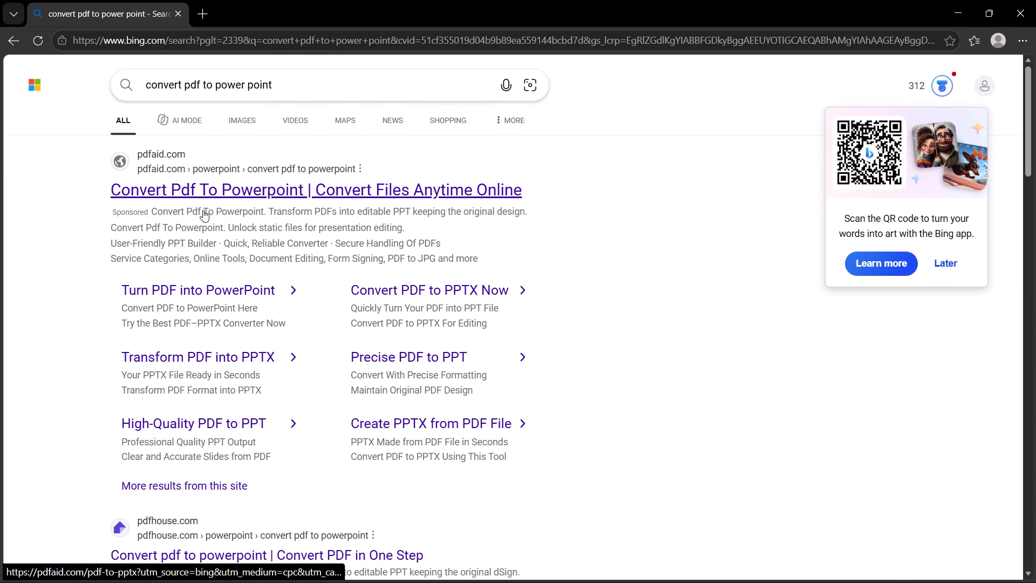
click(230, 186)
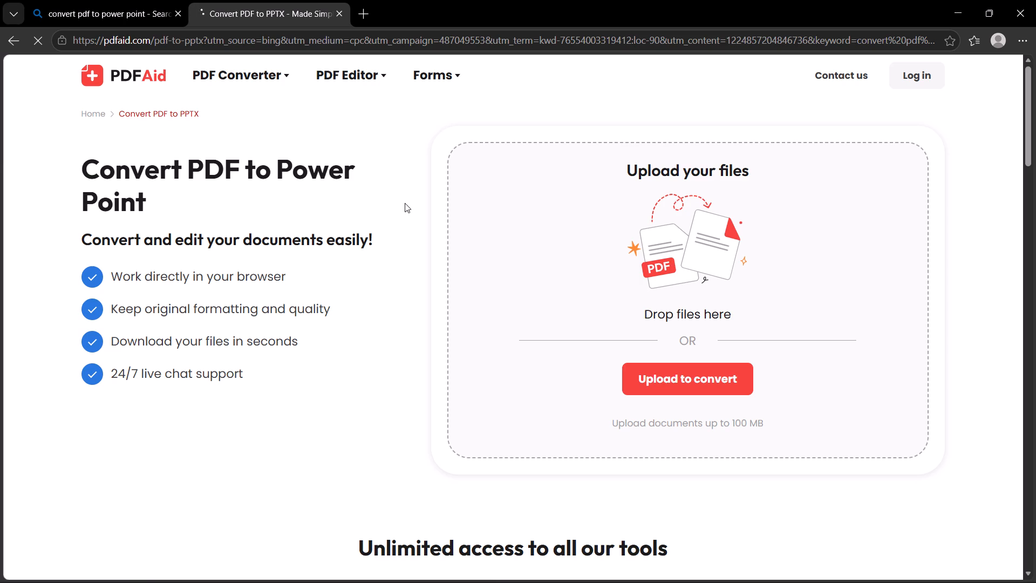
Start uploading a file to PDFAid's PDF to PowerPoint converter.
click(703, 378)
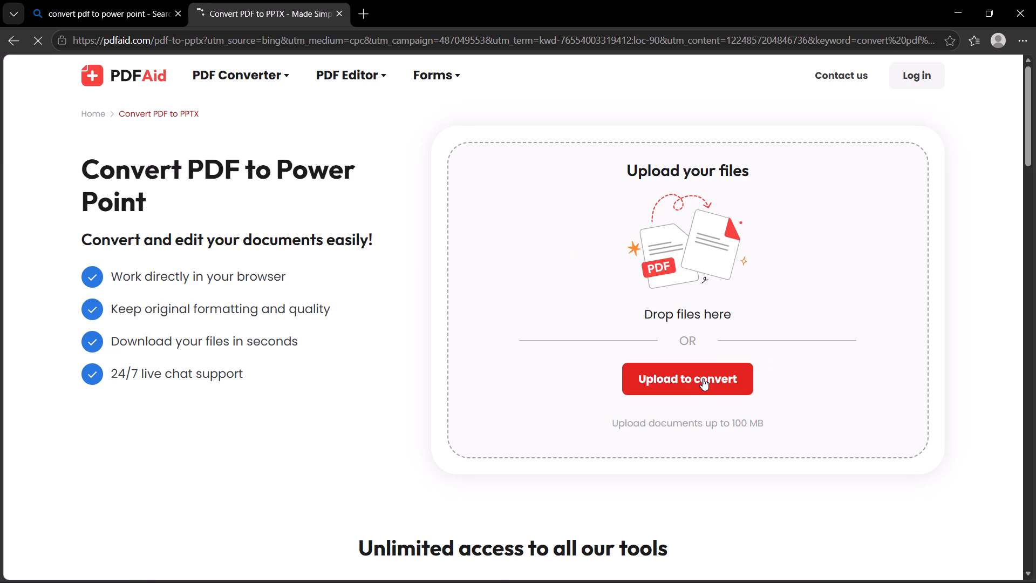
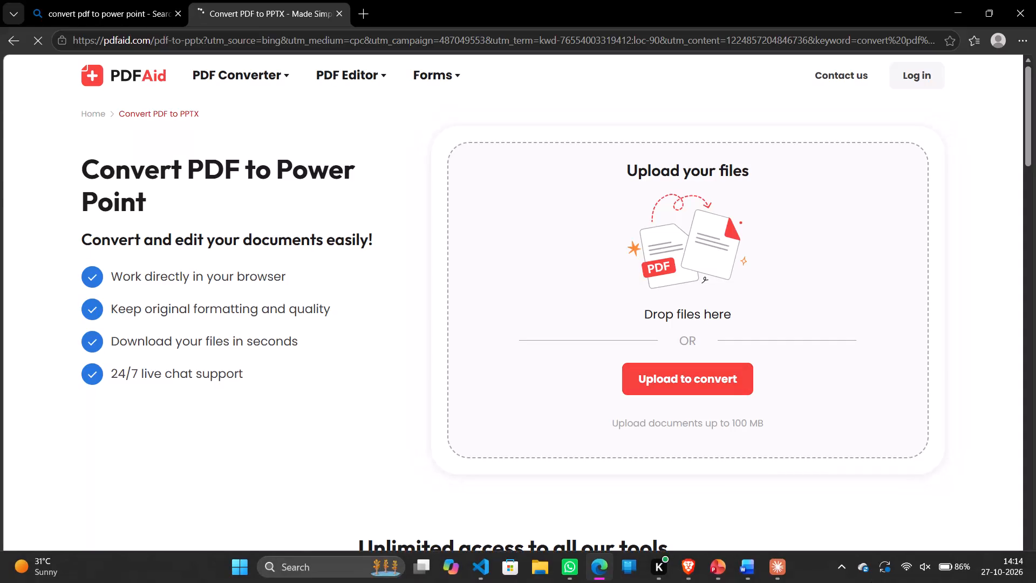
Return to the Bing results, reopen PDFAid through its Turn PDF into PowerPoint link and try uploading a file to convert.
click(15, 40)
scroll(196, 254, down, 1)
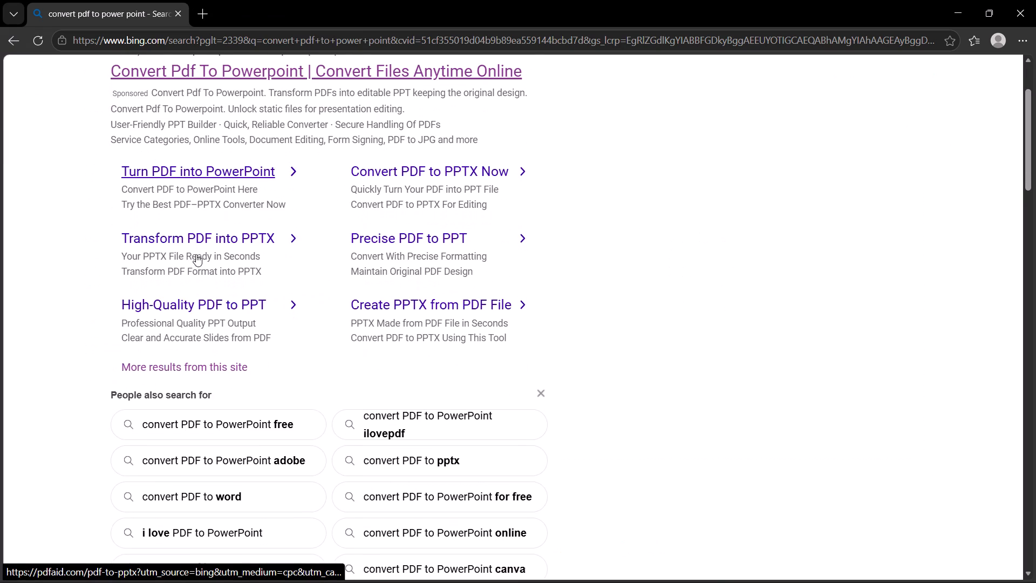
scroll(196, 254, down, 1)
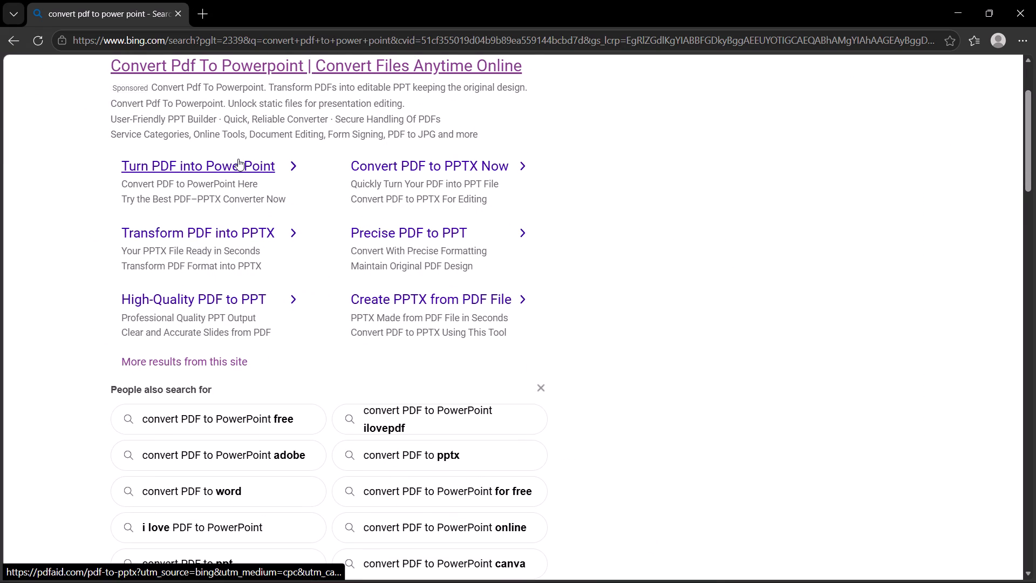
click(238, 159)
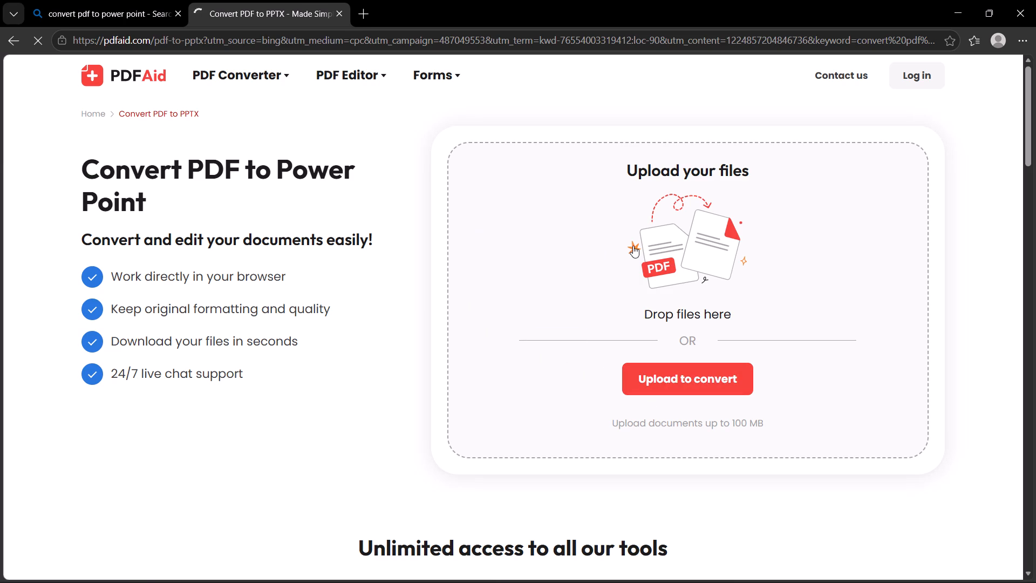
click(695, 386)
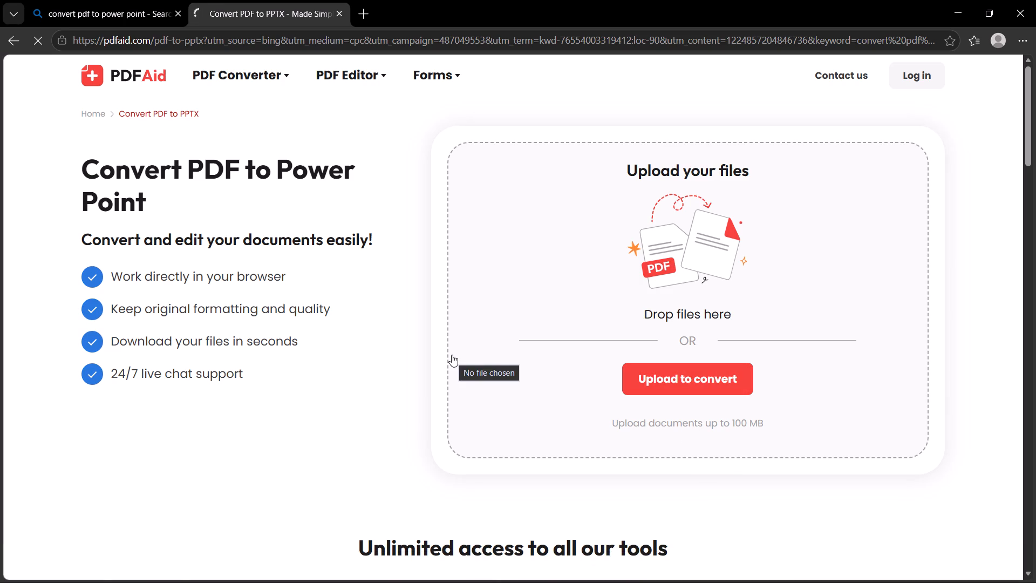
Return to the Bing results and open iLovePDF's PDF to PowerPoint converter instead.
click(14, 39)
scroll(206, 321, down, 6)
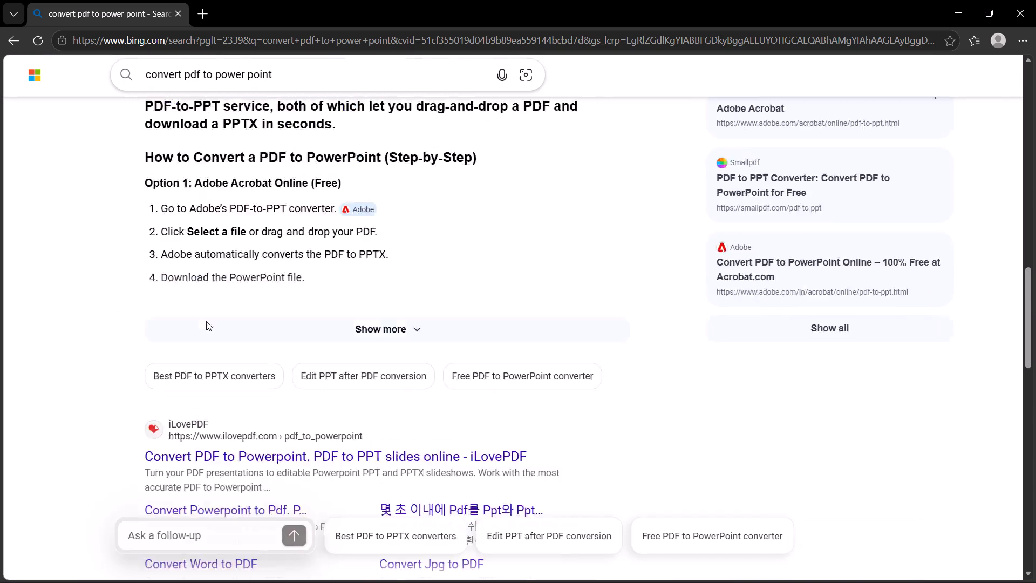
click(216, 244)
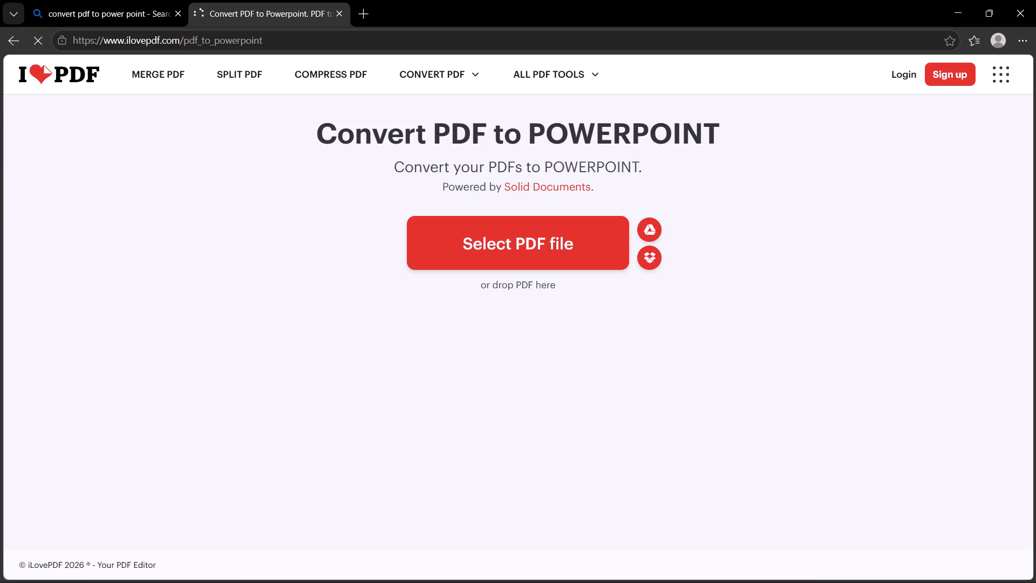
Upload PRINTTT_merged (1) from the Downloads folder to iLovePDF's converter.
click(514, 239)
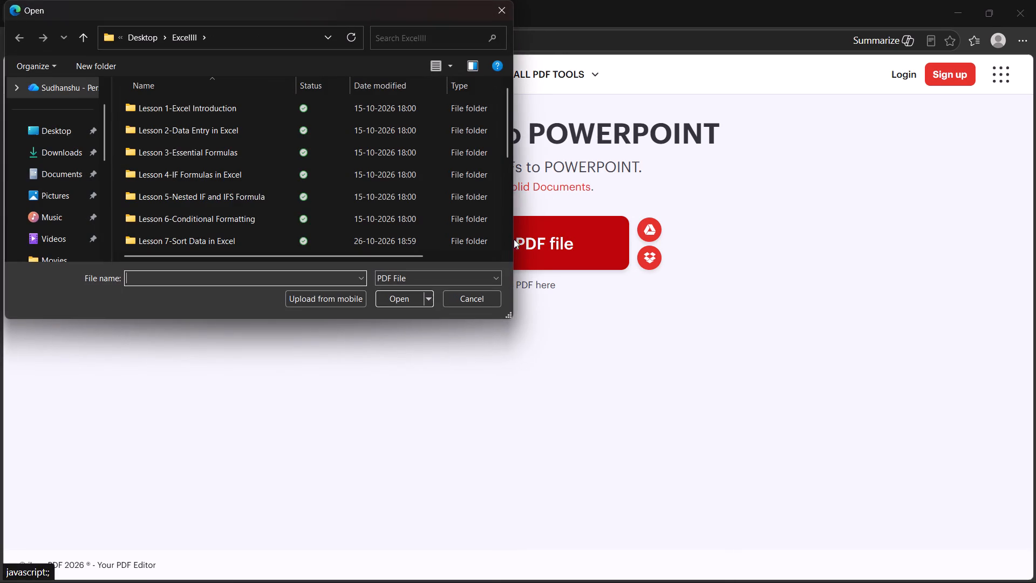
click(74, 154)
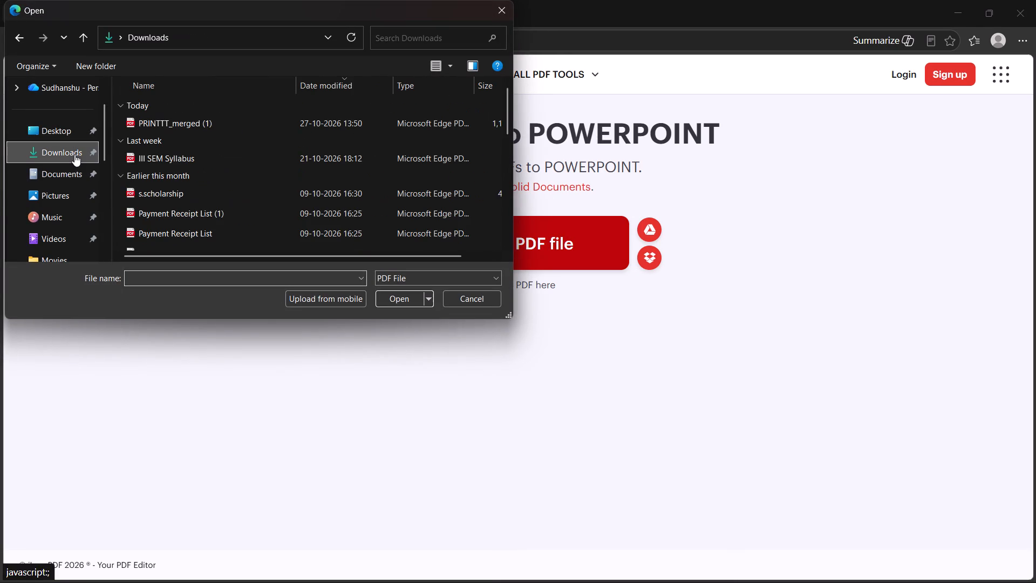
click(196, 124)
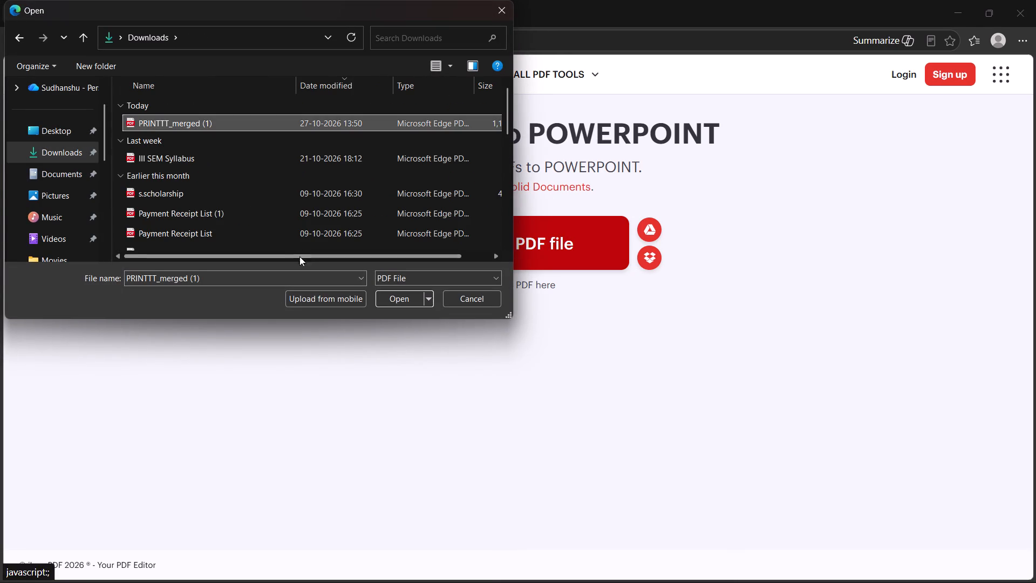
click(396, 296)
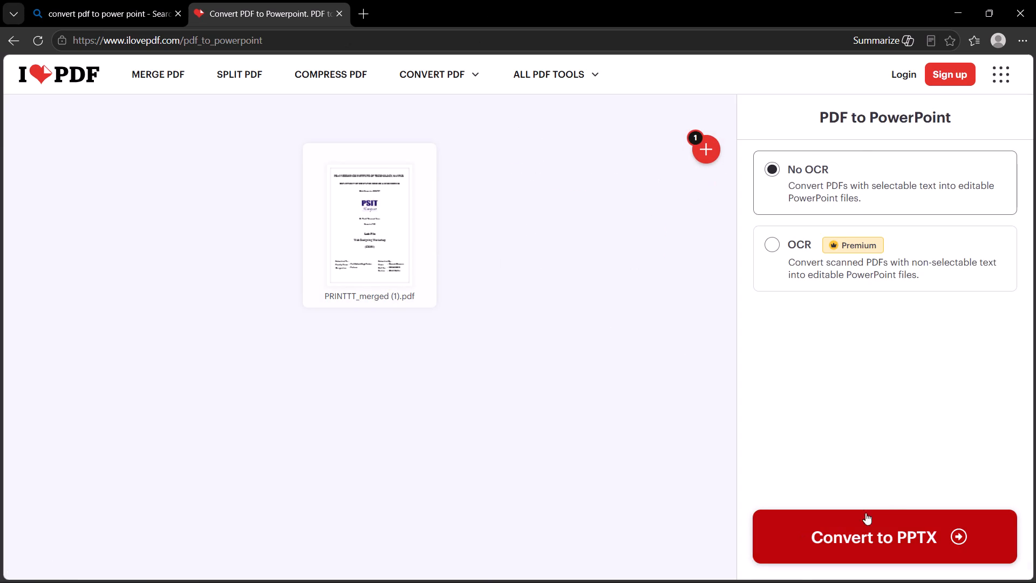
Convert the uploaded PDF to PPTX and download the resulting PowerPoint file.
click(909, 527)
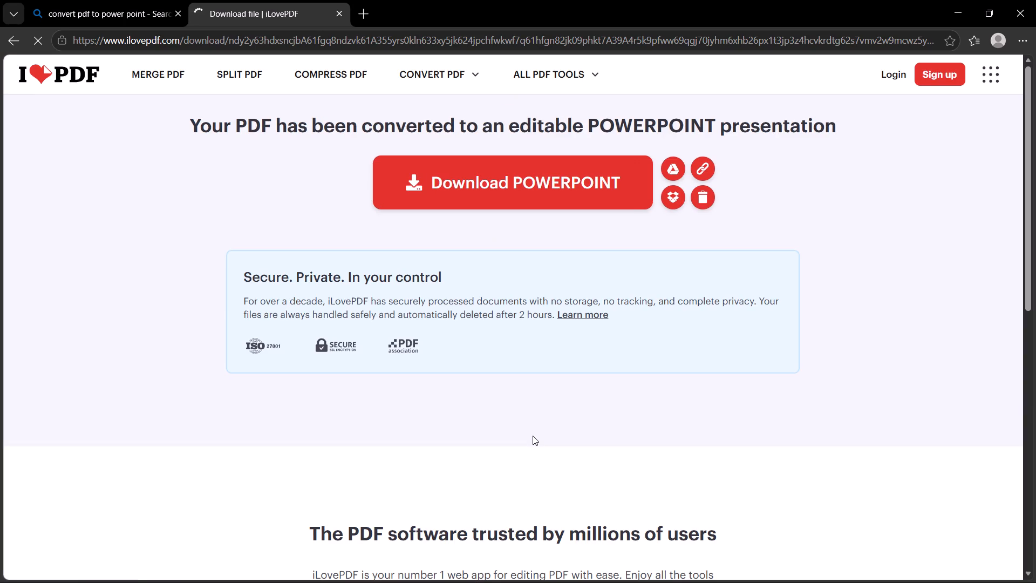
click(417, 187)
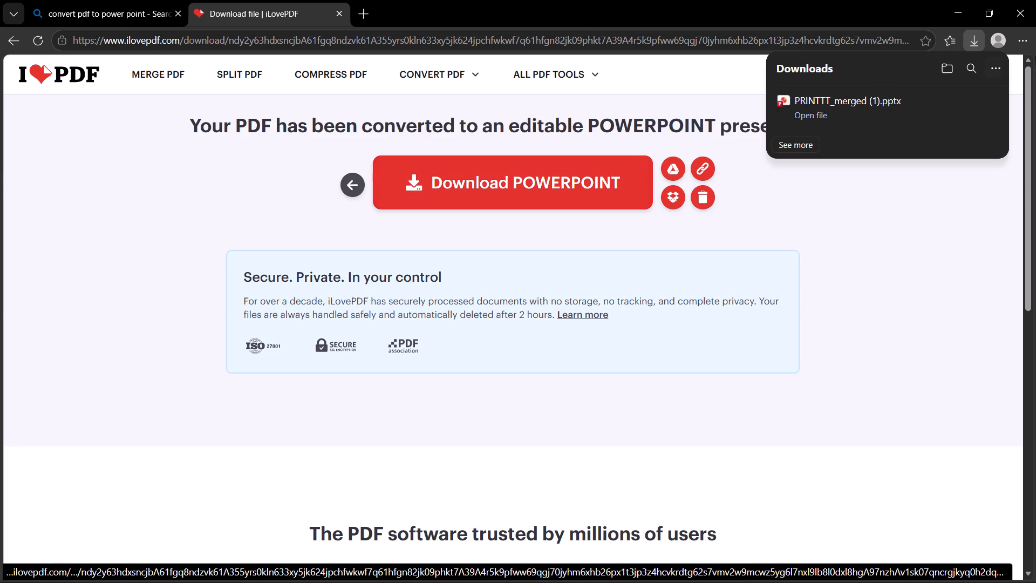
Open the downloaded PRINTTT_merged (1).pptx in PowerPoint and enable editing.
click(810, 112)
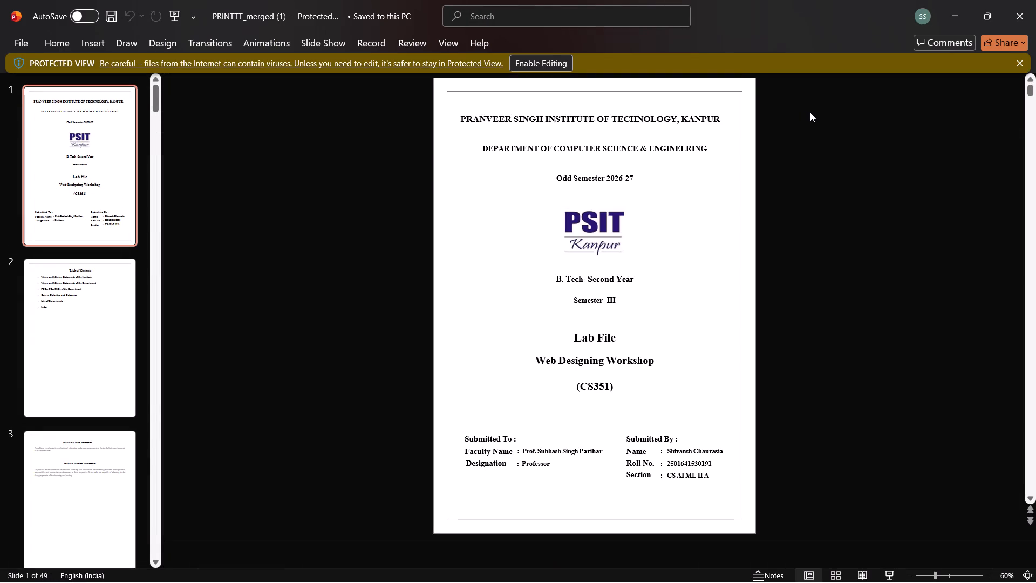
ctrl+scroll(615, 286, up, 5)
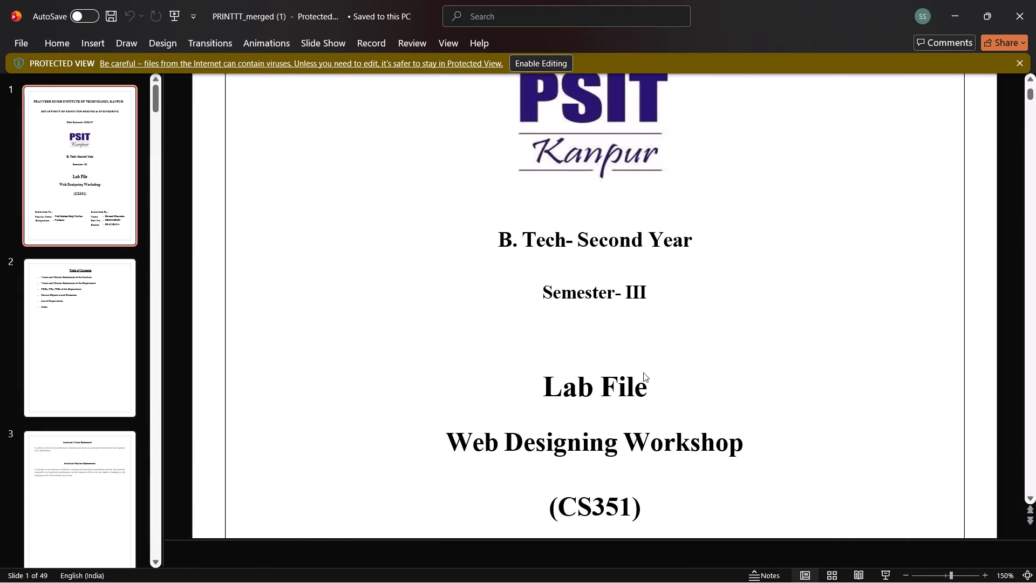
click(535, 62)
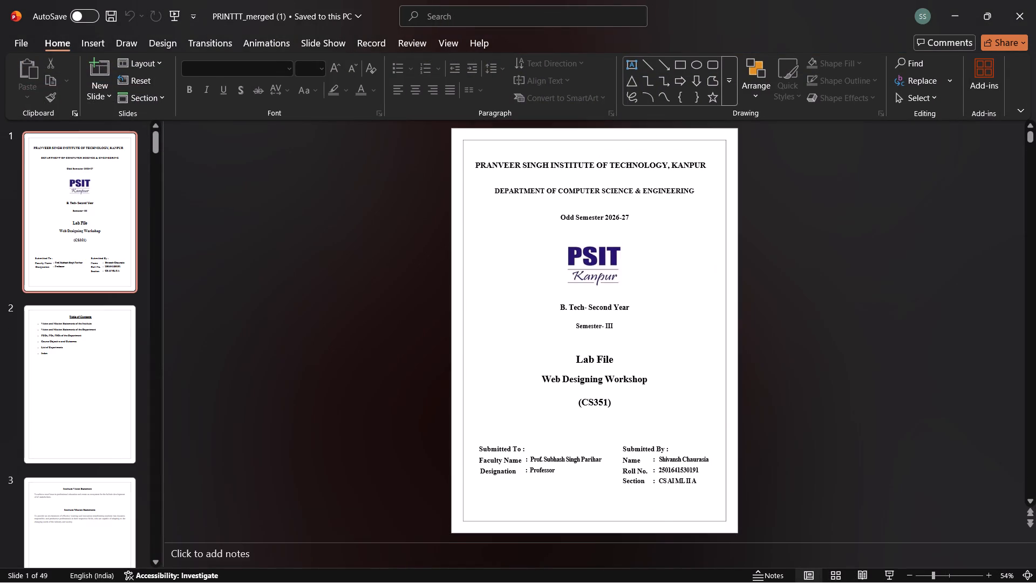
Replace the student's name under Submitted By on the cover slide with Sudhanshu.
ctrl+scroll(675, 462, up, 2)
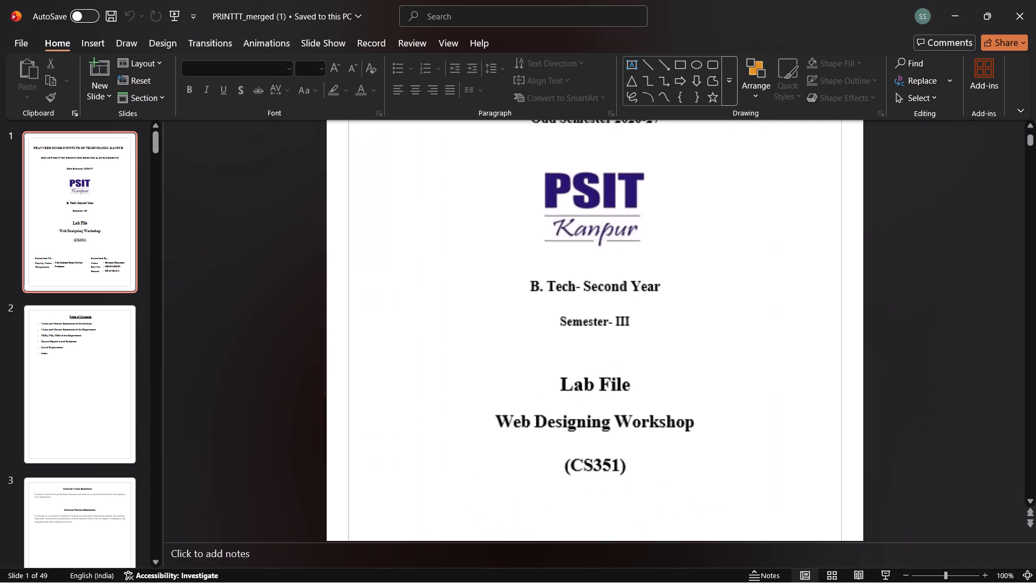
ctrl+scroll(675, 462, up, 2)
scroll(675, 462, down, 5)
scroll(675, 462, right, 1)
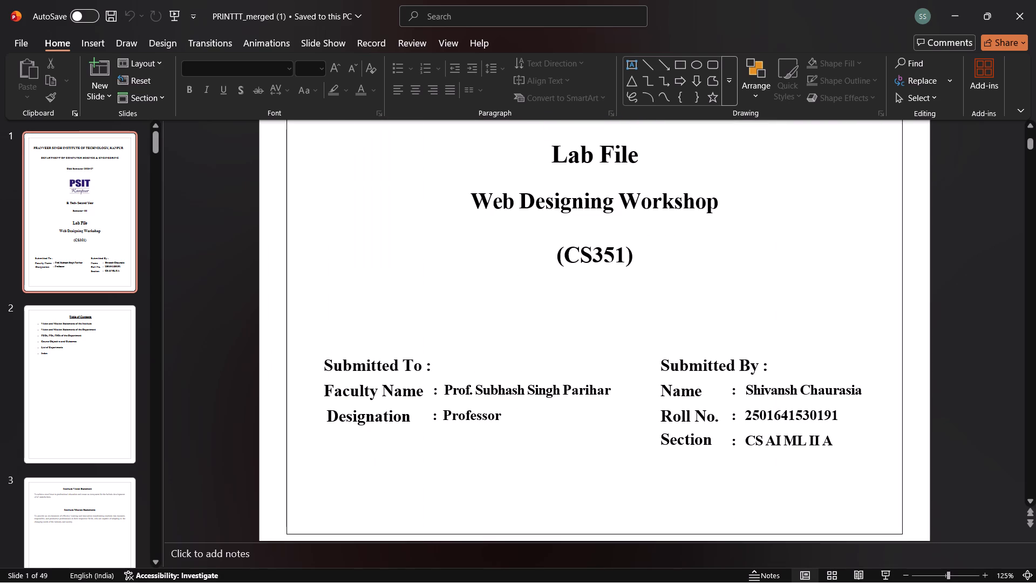
double_click(829, 392)
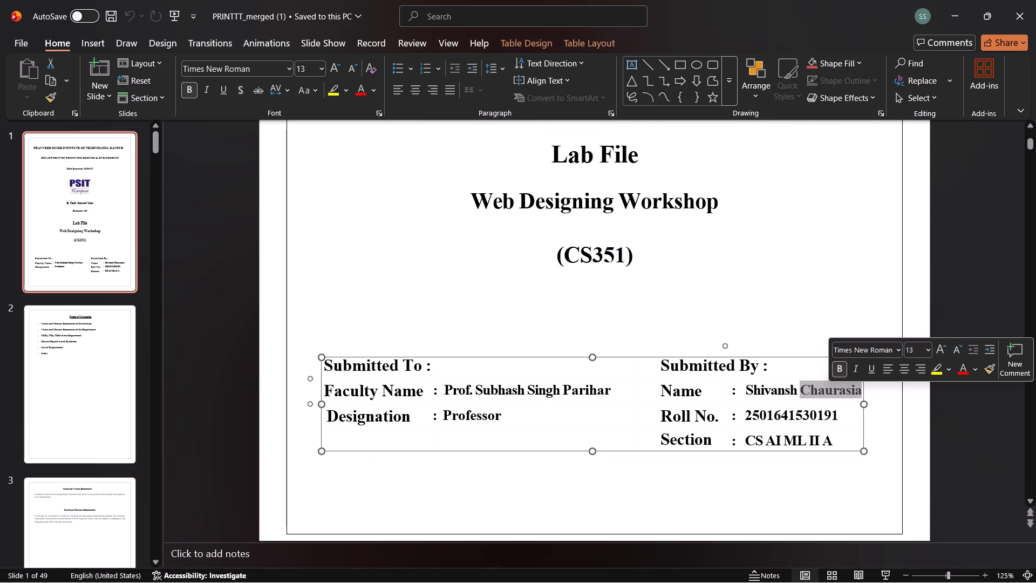
key(BackSpace)
key(BackSpace)
key(BackSpace)
key(BackSpace)
key(BackSpace)
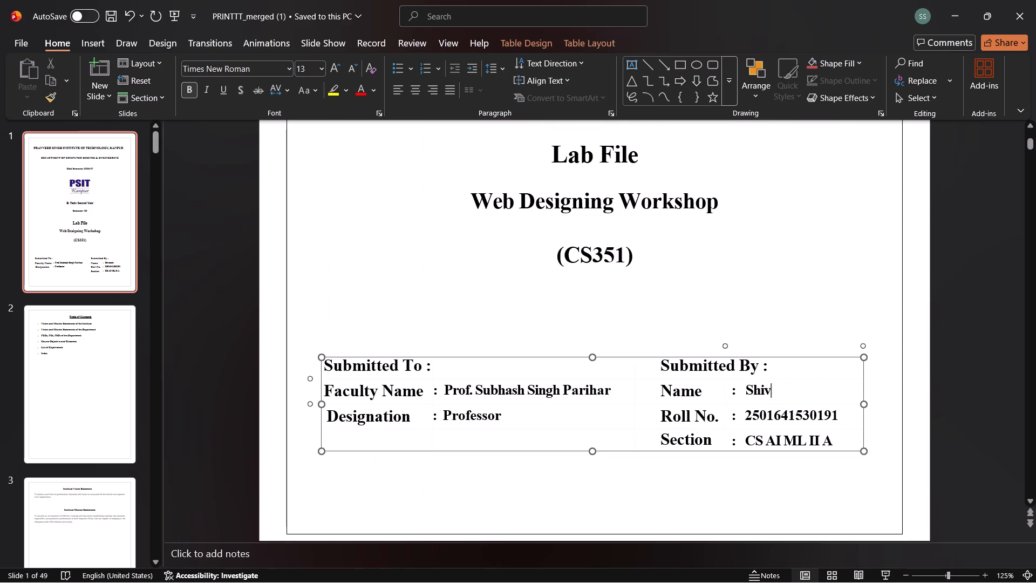
key(BackSpace)
key(BackSpace)
key(BackSpace)
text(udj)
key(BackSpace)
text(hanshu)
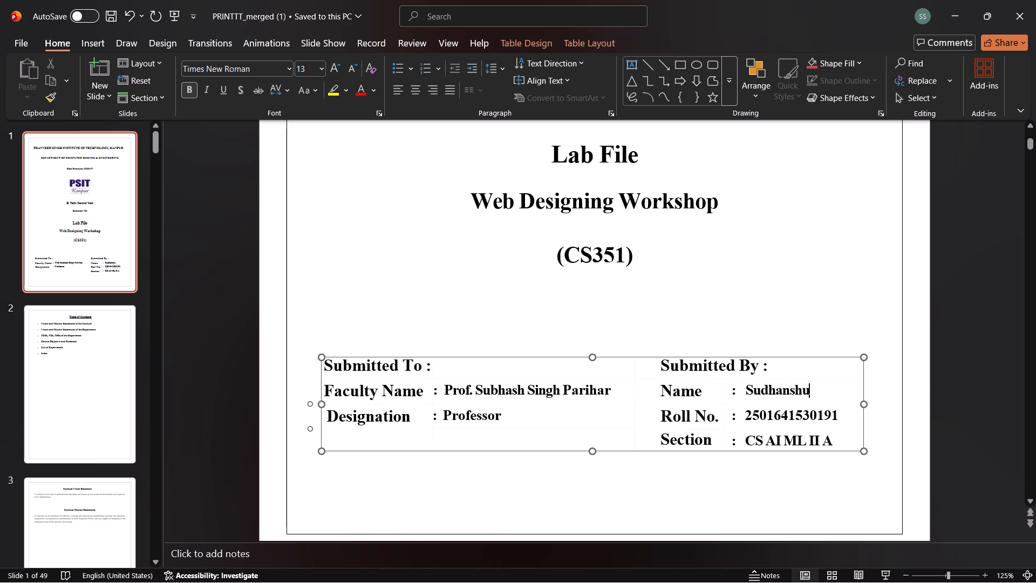
Replace the last three digits of the roll number on the cover slide with the new student's digits.
click(840, 413)
key(BackSpace)
key(BackSpace)
key(BackSpace)
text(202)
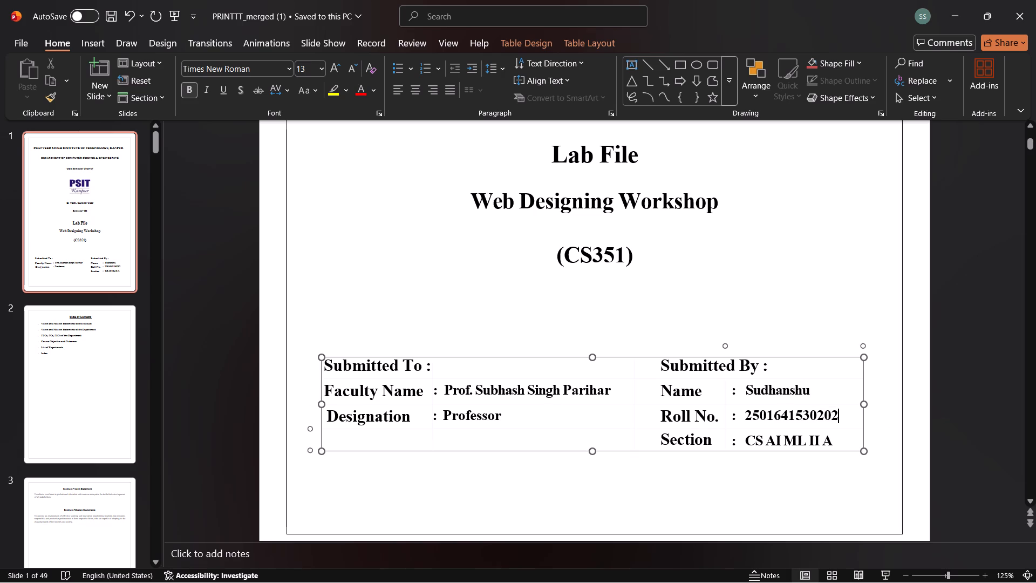
Change the section on the cover slide to CS AI ML II C.
double_click(831, 440)
double_click(831, 440)
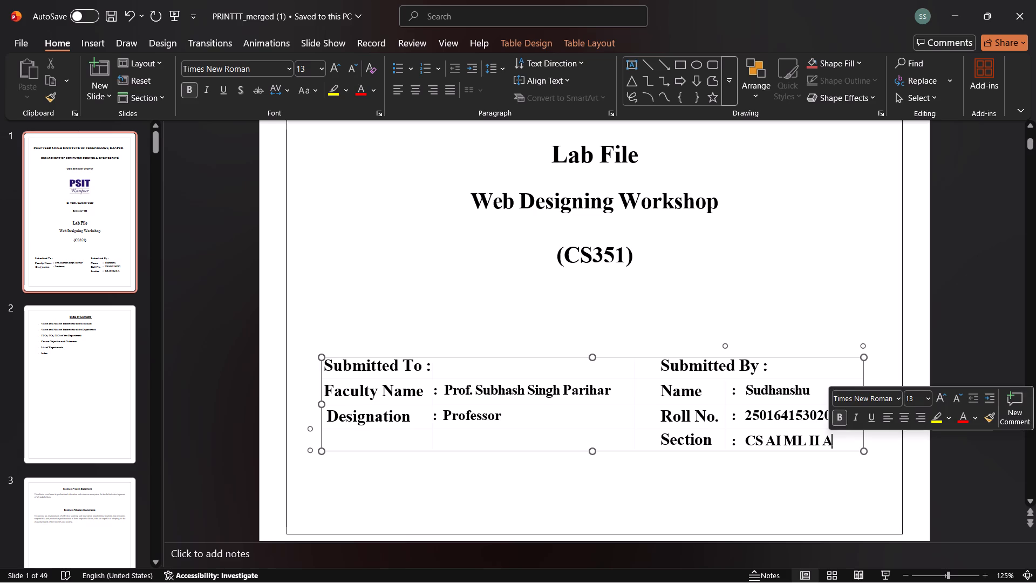
double_click(826, 438)
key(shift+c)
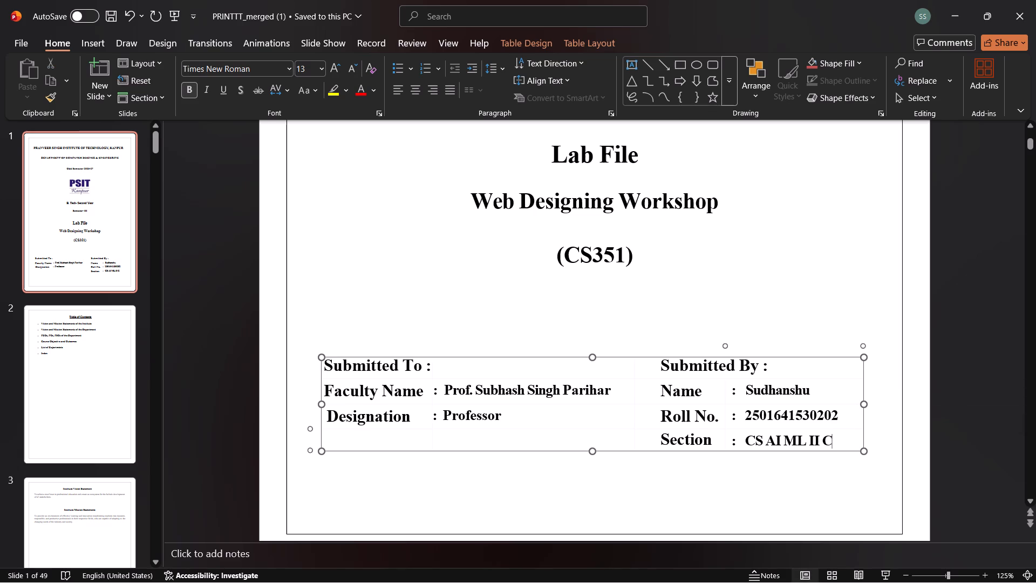
Look through the converted slides after the cover to check their content and layout.
scroll(831, 438, down, 9)
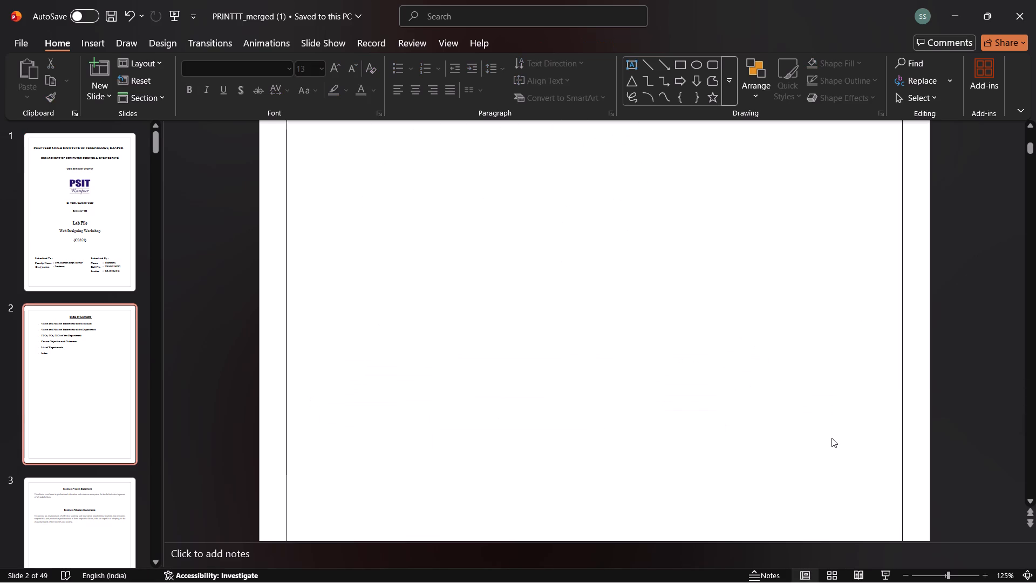
scroll(831, 438, down, 15)
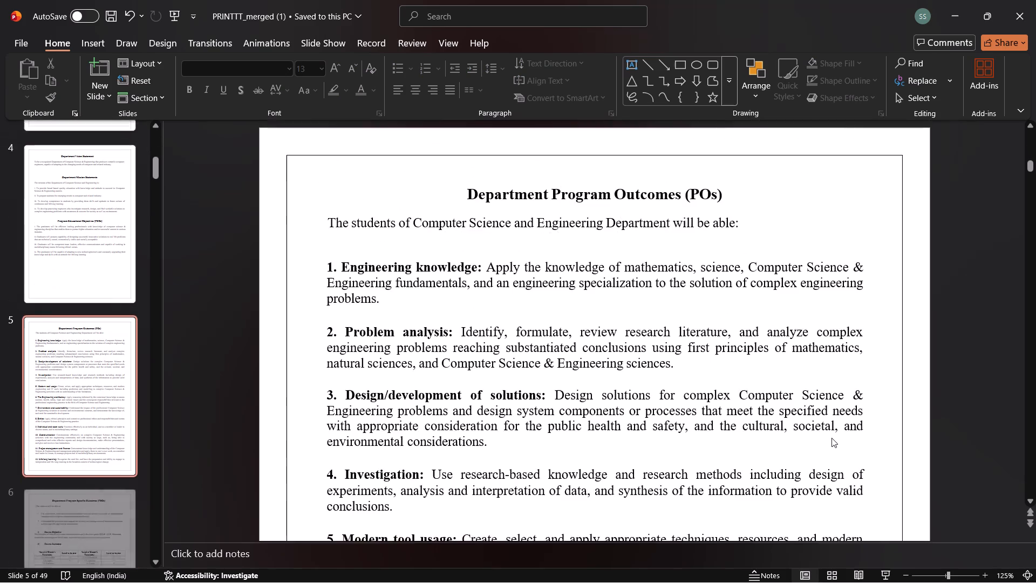
scroll(831, 438, down, 3)
scroll(76, 488, down, 1)
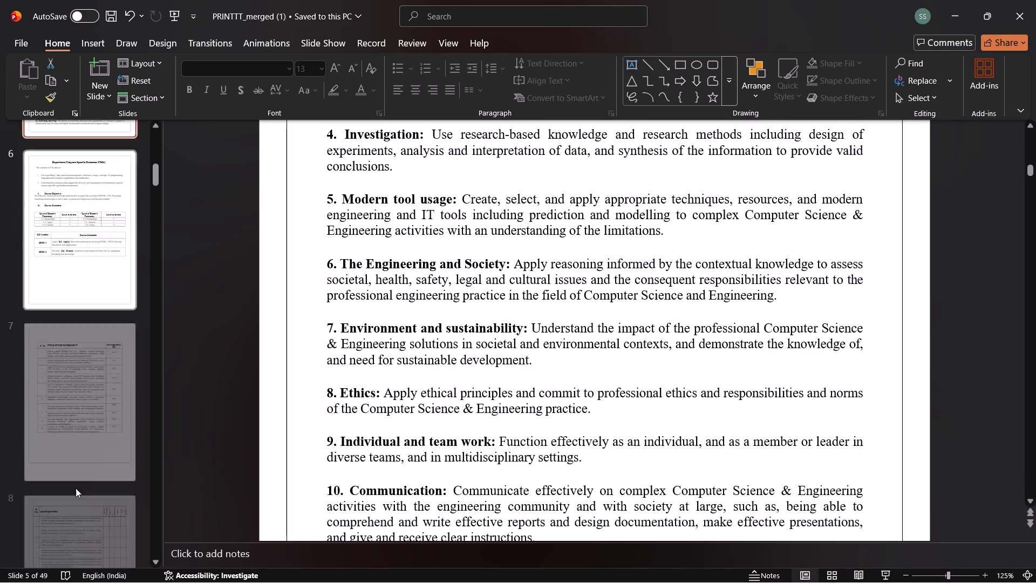
scroll(76, 488, down, 1)
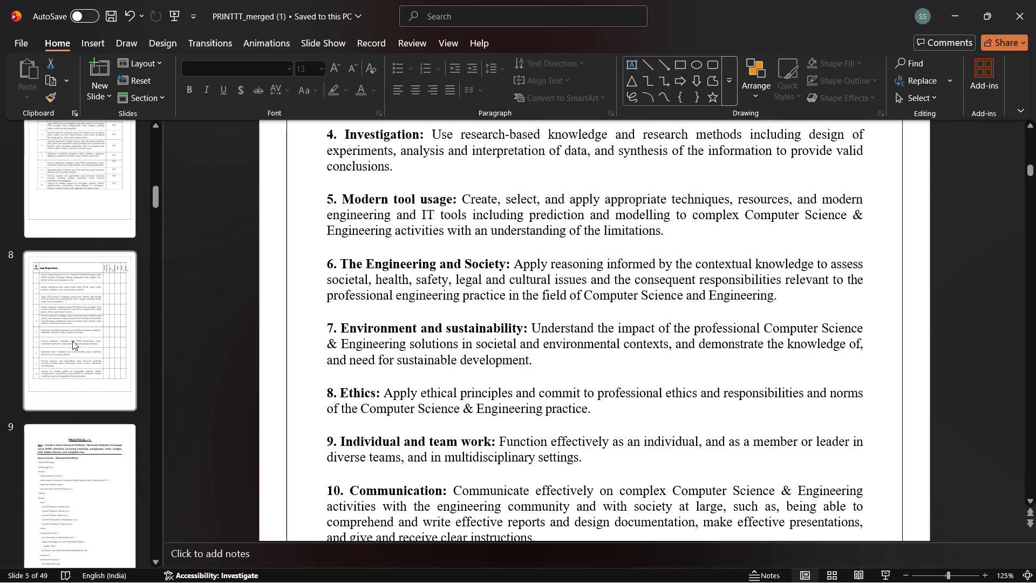
Enter 18|8|2 in the Date of Experiment cell for experiment 1 on slide 8.
click(72, 341)
scroll(698, 266, up, 3)
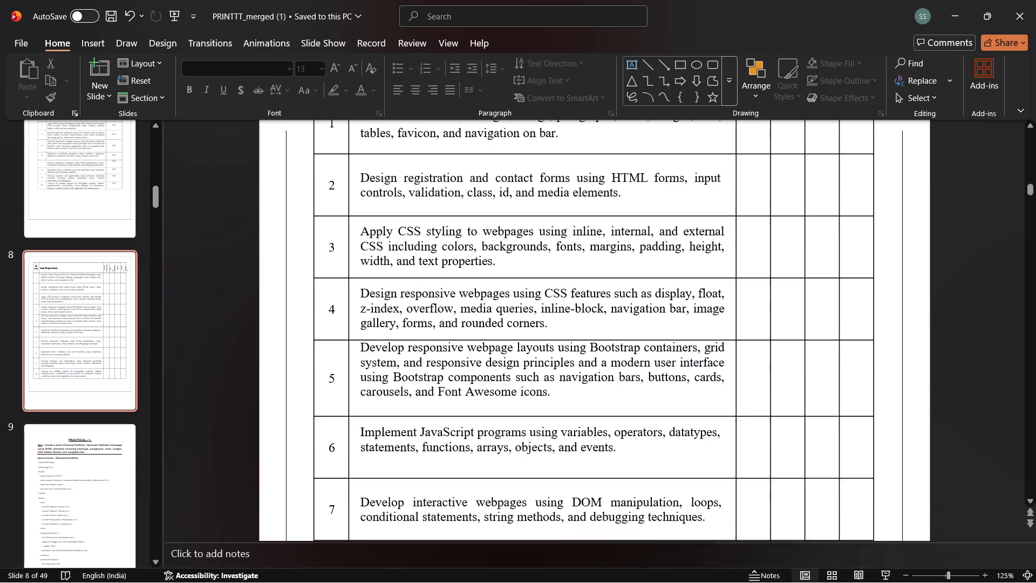
scroll(698, 266, up, 2)
scroll(753, 223, down, 5)
scroll(753, 223, up, 1)
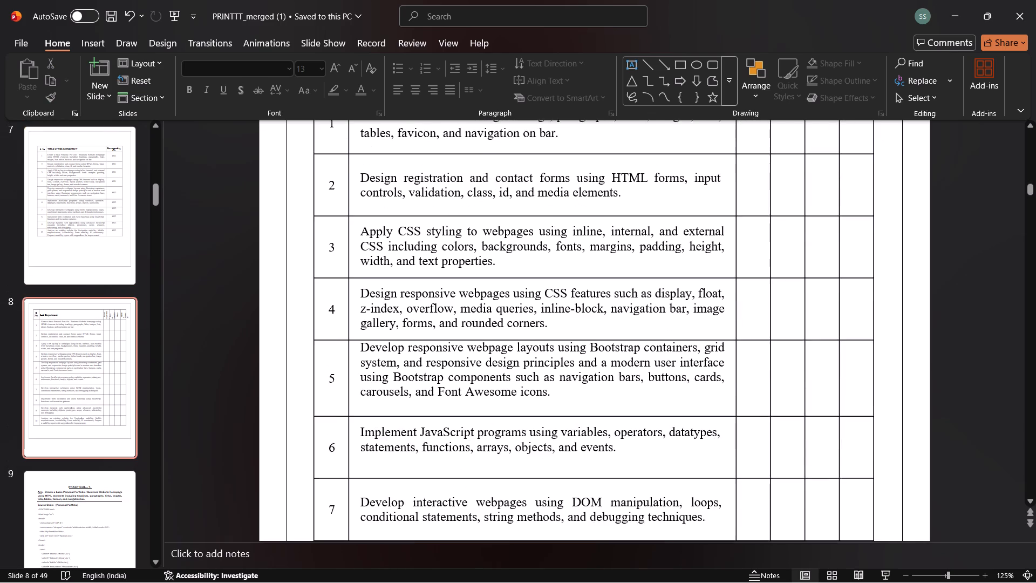
scroll(753, 223, up, 1)
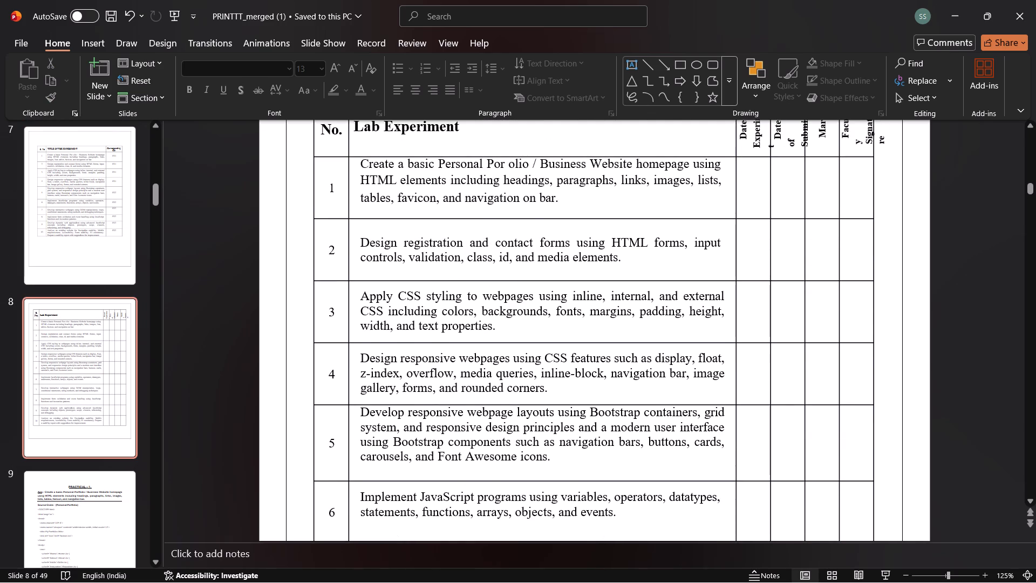
click(755, 186)
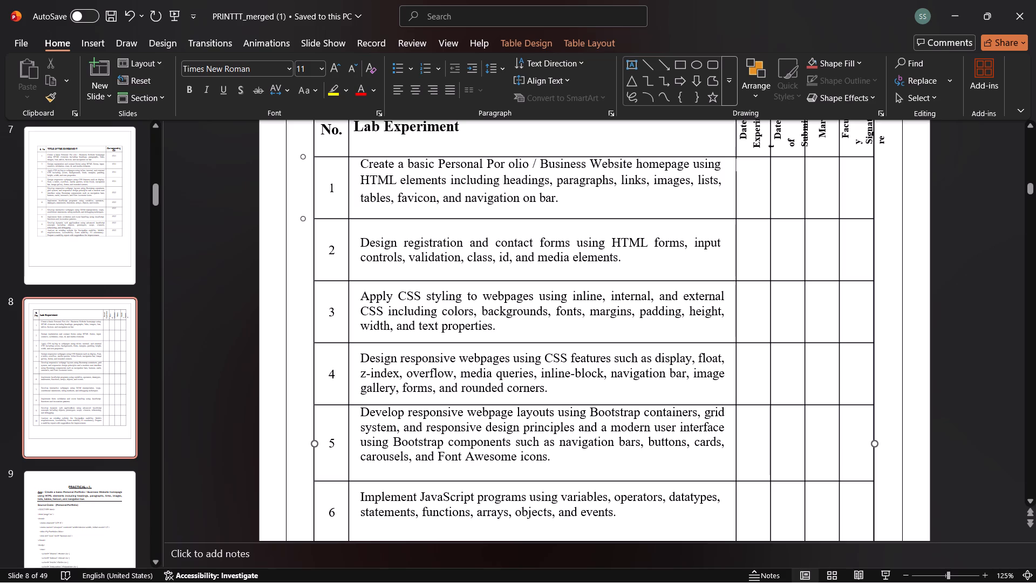
double_click(751, 184)
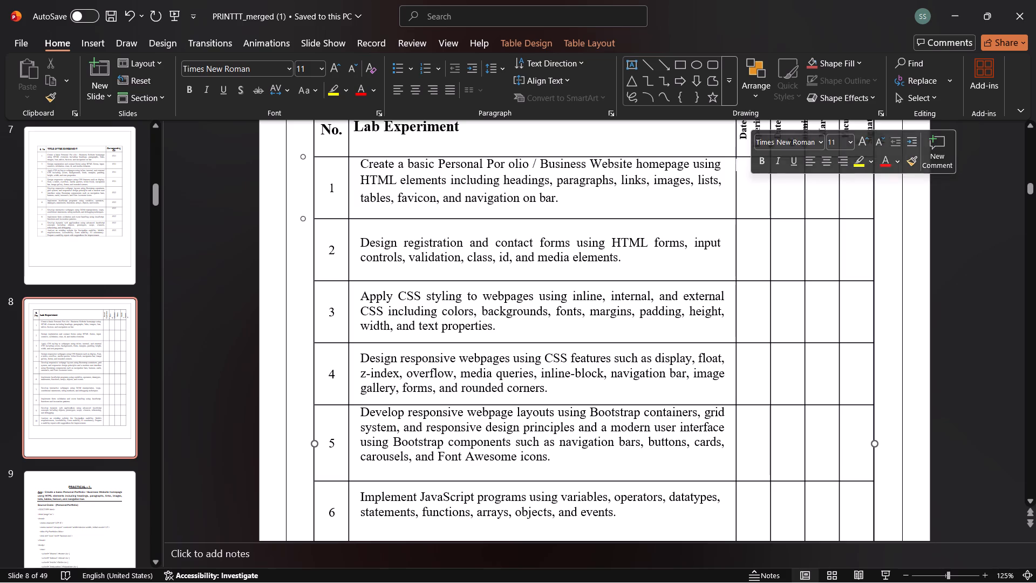
double_click(751, 189)
click(751, 189)
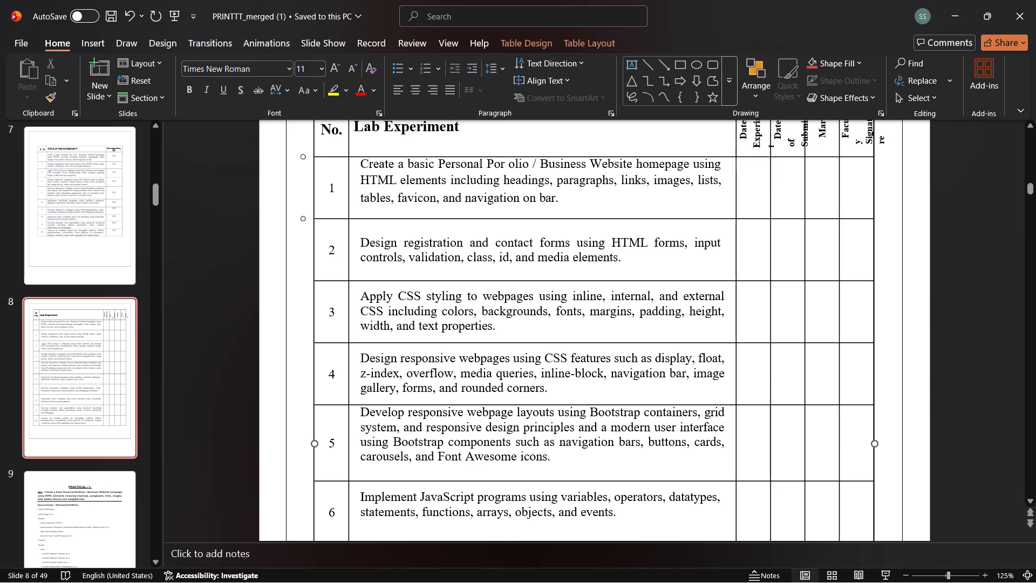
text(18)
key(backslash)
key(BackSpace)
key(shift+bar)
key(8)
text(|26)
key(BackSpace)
Widen the Date of Experiment, Date of Submission and Faculty Signature columns of the experiment table, narrowing the Marks column.
ctrl+scroll(756, 185, up, 1)
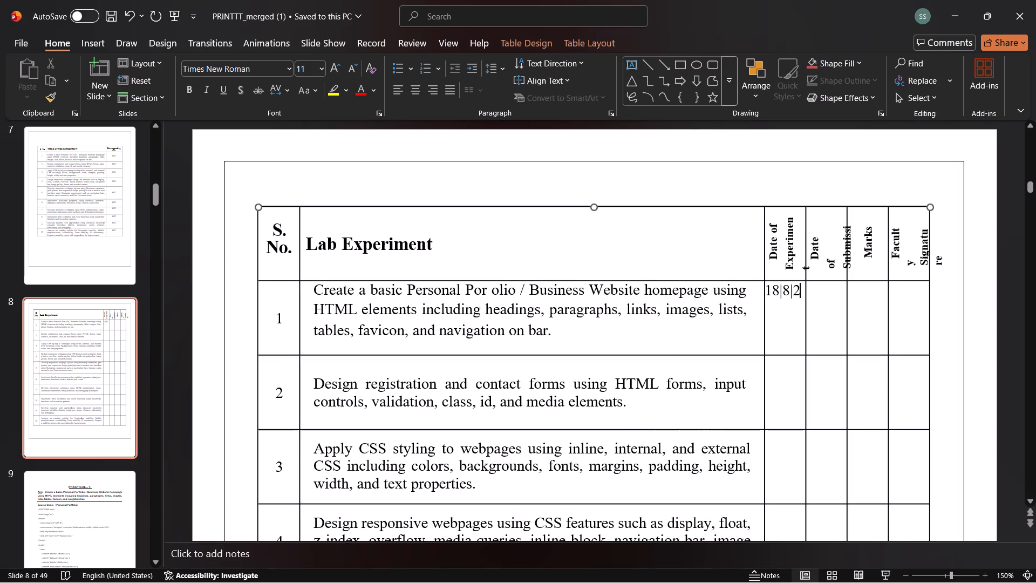
drag(929, 307, 938, 303)
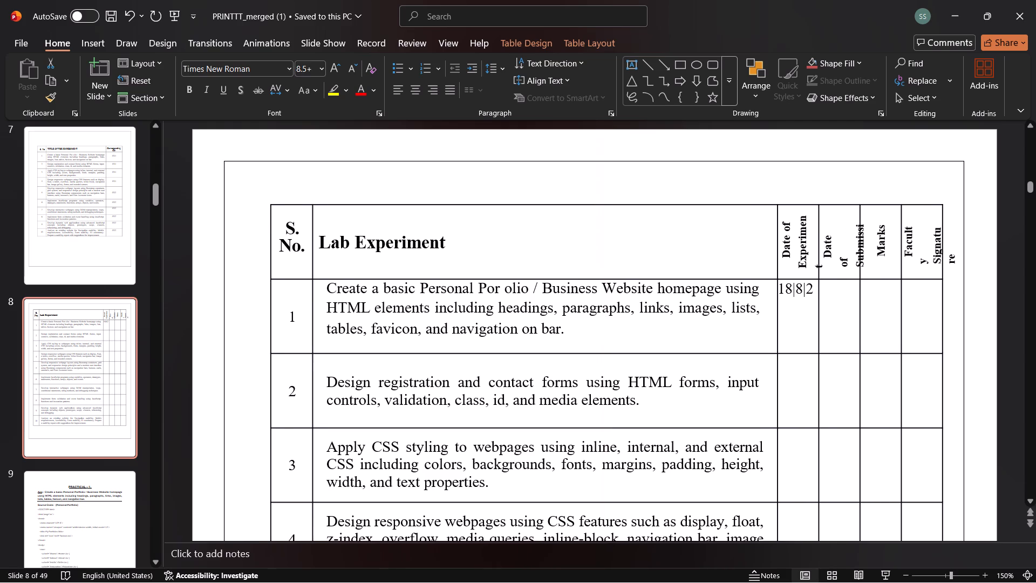
drag(938, 303, 930, 302)
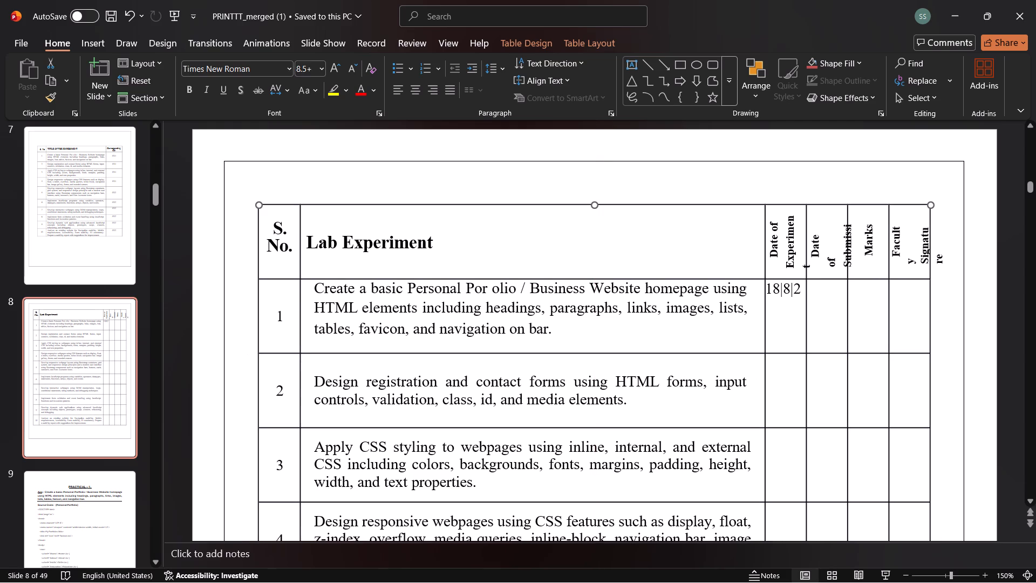
click(255, 300)
click(781, 204)
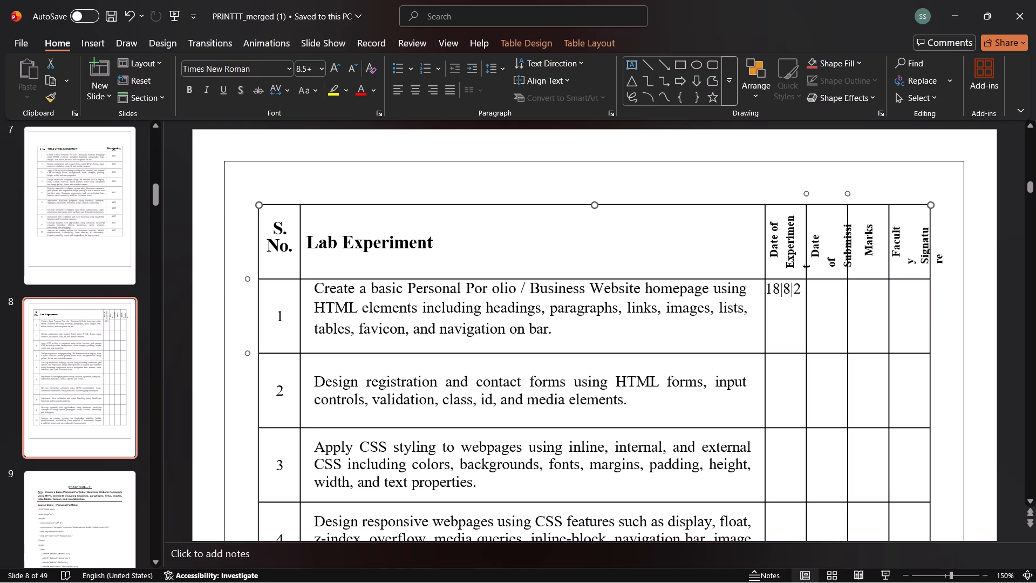
drag(806, 294, 807, 294)
drag(807, 294, 812, 293)
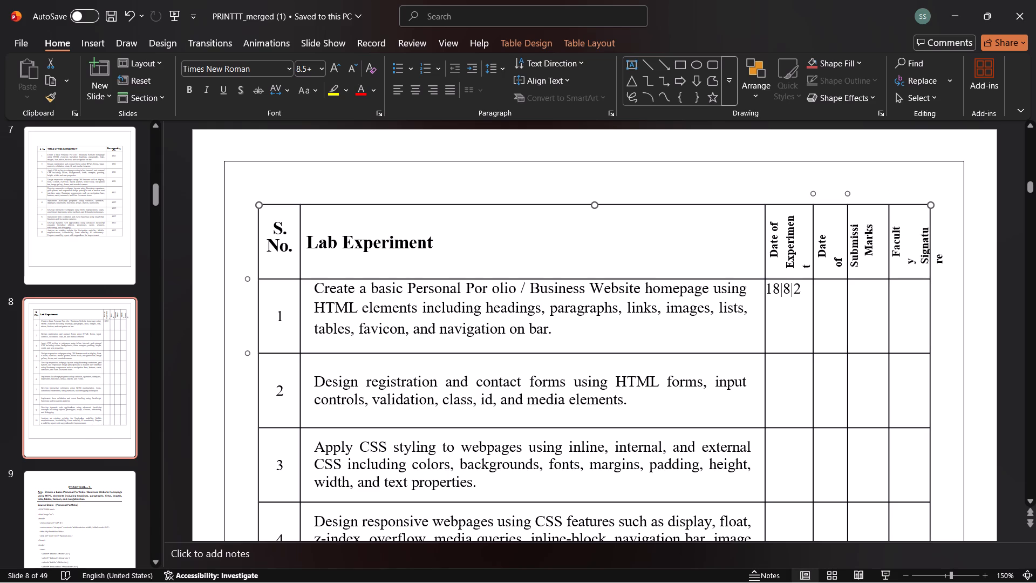
drag(844, 299, 853, 297)
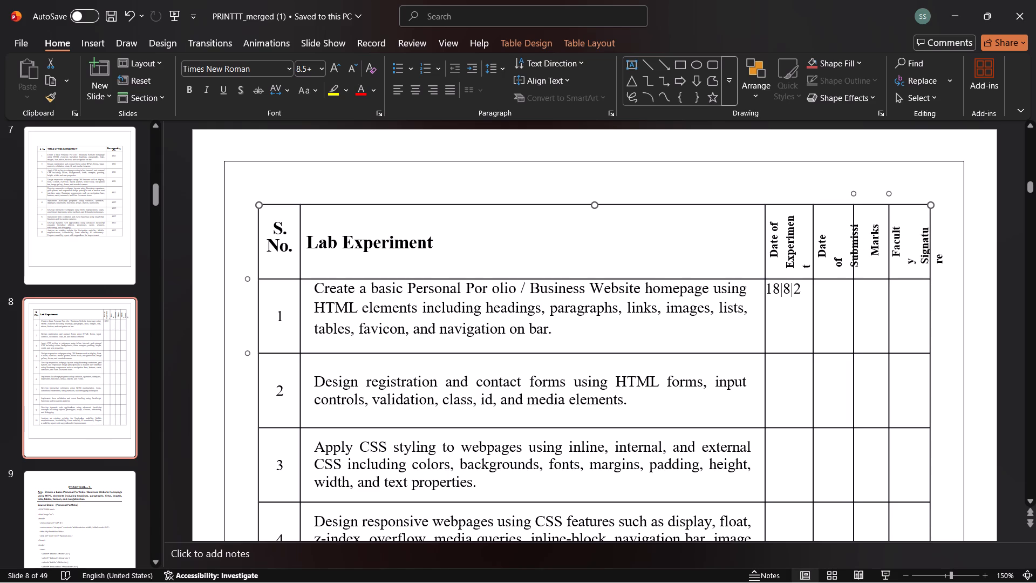
drag(887, 300, 895, 299)
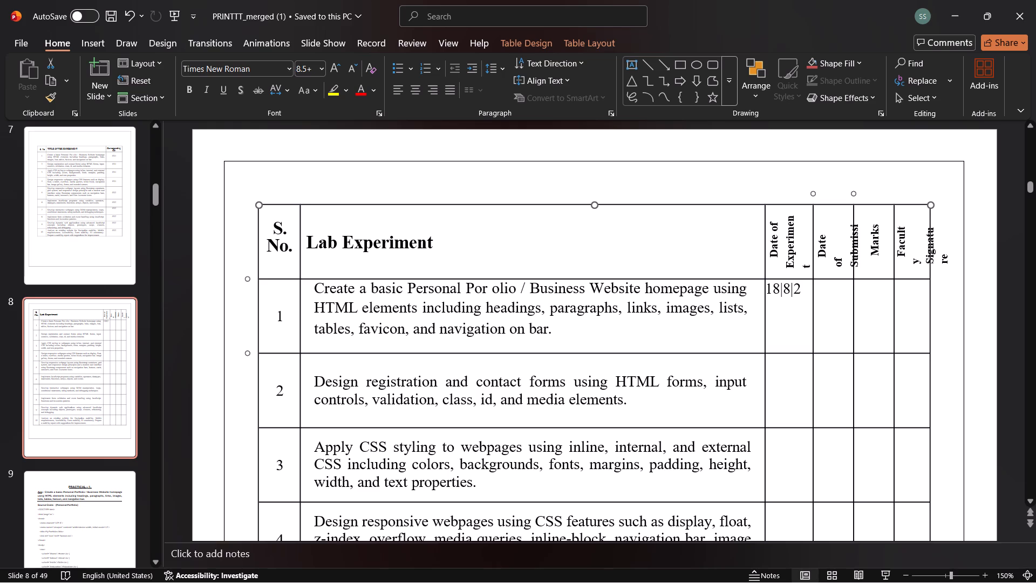
drag(853, 308, 863, 309)
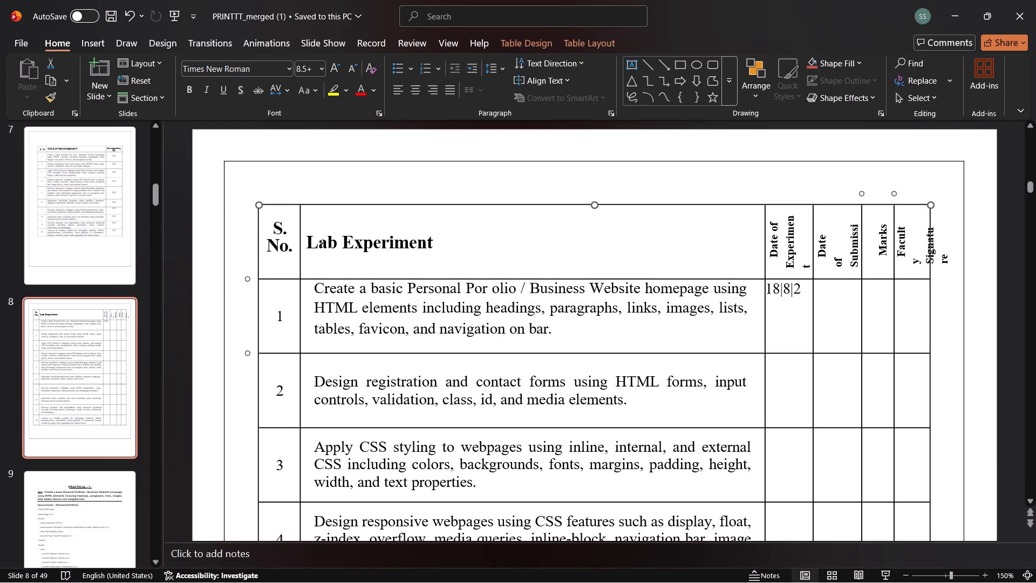
click(928, 311)
drag(926, 310, 948, 308)
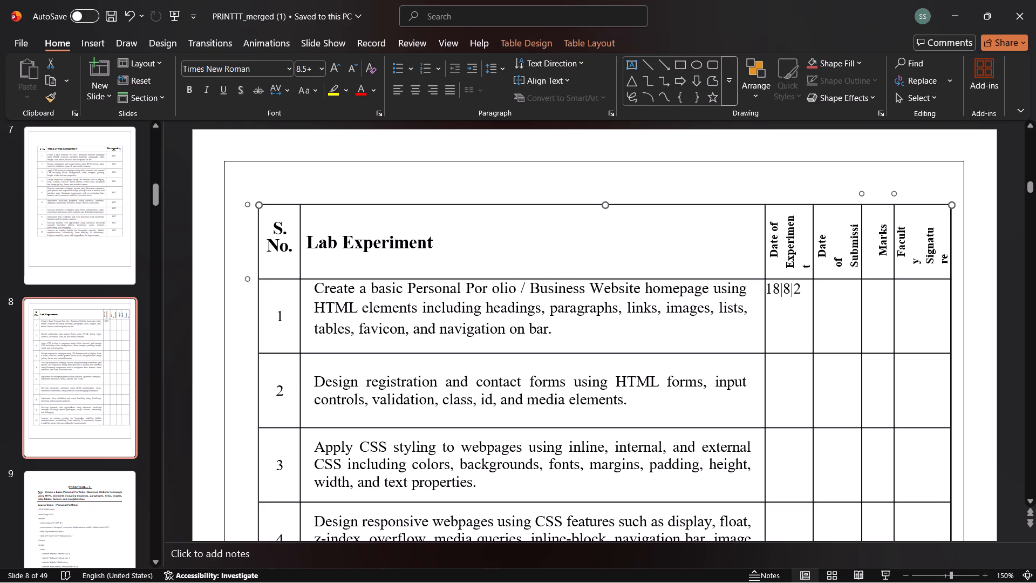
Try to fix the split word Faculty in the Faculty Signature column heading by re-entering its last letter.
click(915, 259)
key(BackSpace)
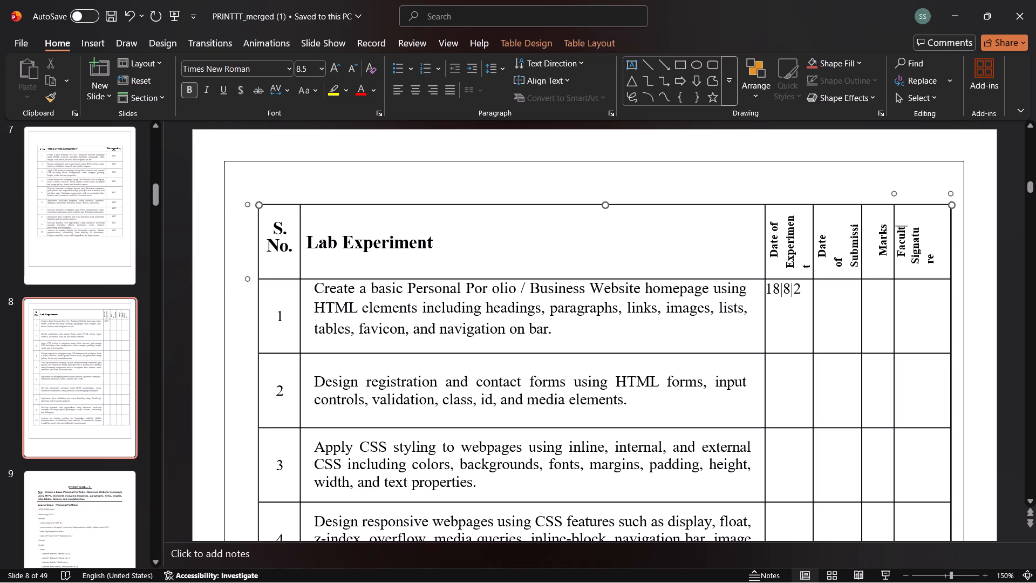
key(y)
Complete the Date of Experiment for experiment 1 as 18|8|26.
click(803, 288)
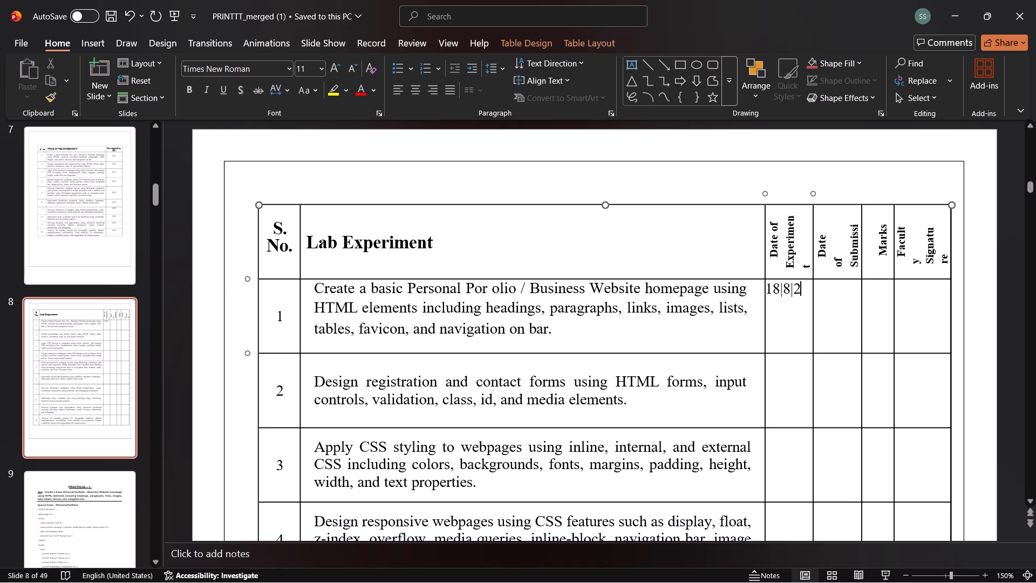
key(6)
Enter 31|8|26 as the Date of Submission for experiment 1.
click(820, 290)
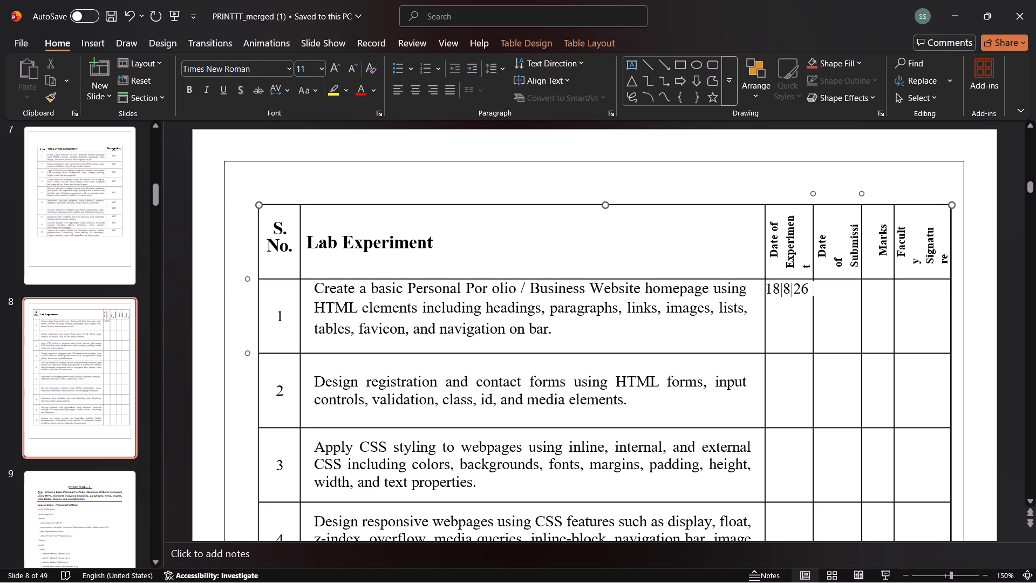
double_click(820, 290)
click(825, 300)
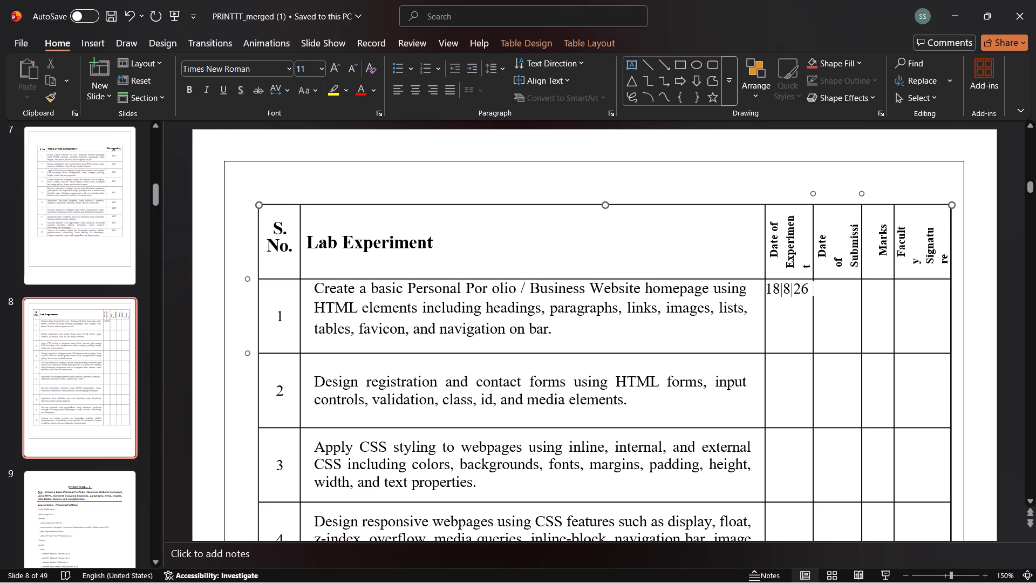
click(821, 311)
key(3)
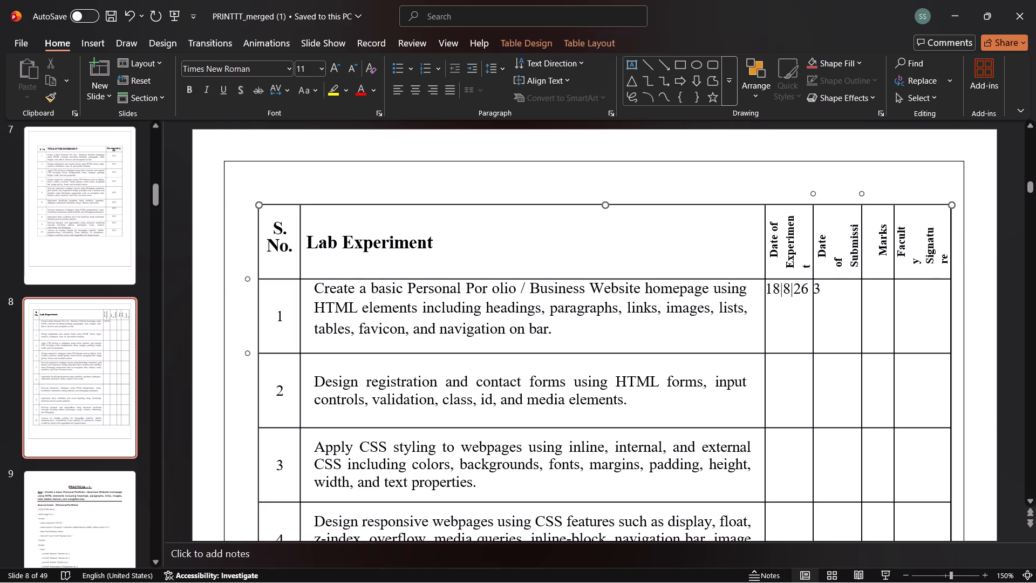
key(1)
key(shift+bar)
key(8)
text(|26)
Enter 31|8|26 as the Date of Experiment for experiment 2 in the lab experiment table.
click(783, 369)
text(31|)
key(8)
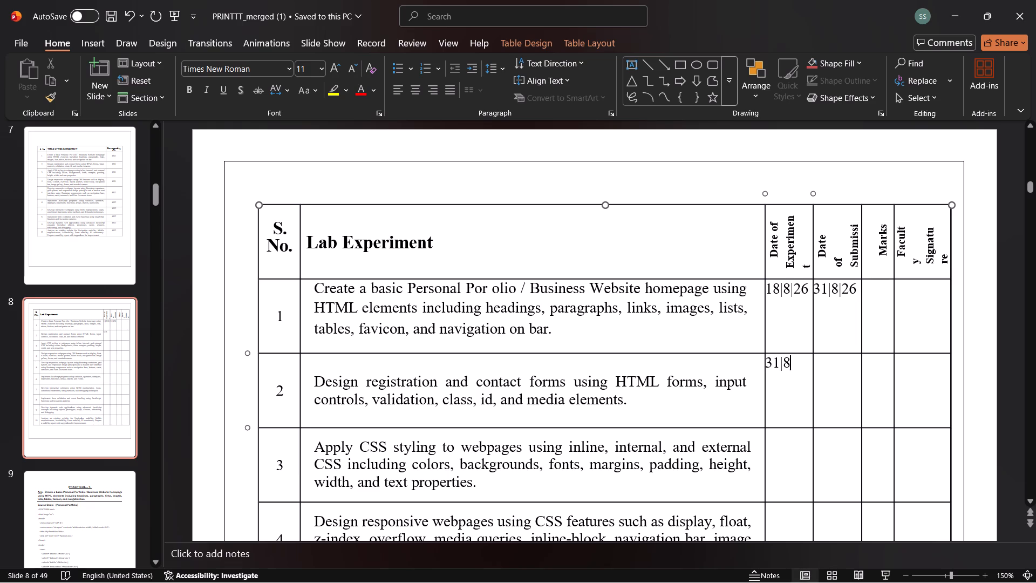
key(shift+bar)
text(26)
Enter 7|9|26 as the Date of Submission for experiment 2.
click(816, 365)
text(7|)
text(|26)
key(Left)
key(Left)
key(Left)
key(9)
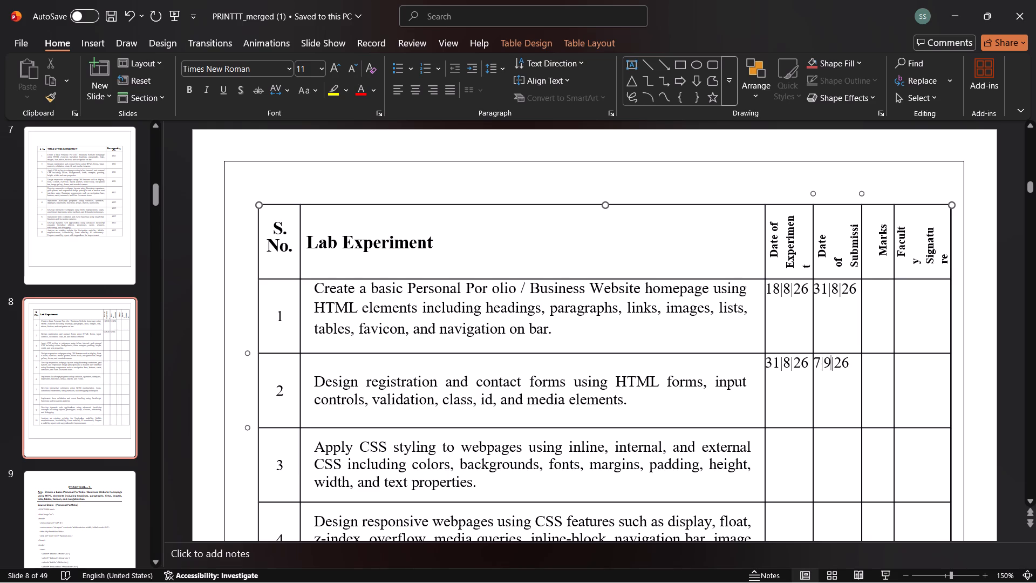
Enter 7|9|26 as the Date of Experiment for experiment 3, the CSS styling one.
click(791, 439)
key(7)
key(shift+bar)
key(shift+bar)
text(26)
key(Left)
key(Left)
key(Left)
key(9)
Enter 8|9|26 as the Date of Submission for experiment 3.
click(829, 442)
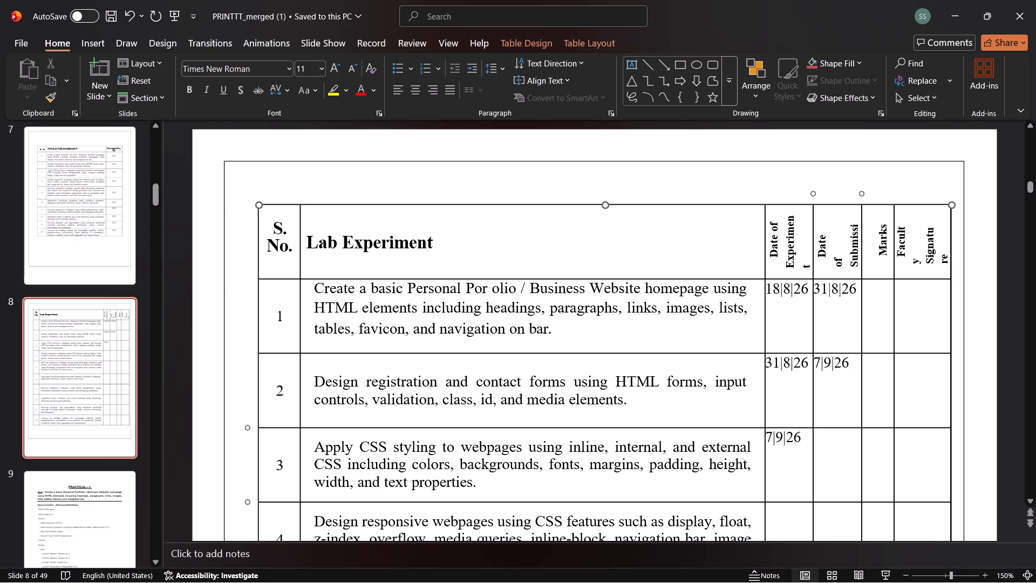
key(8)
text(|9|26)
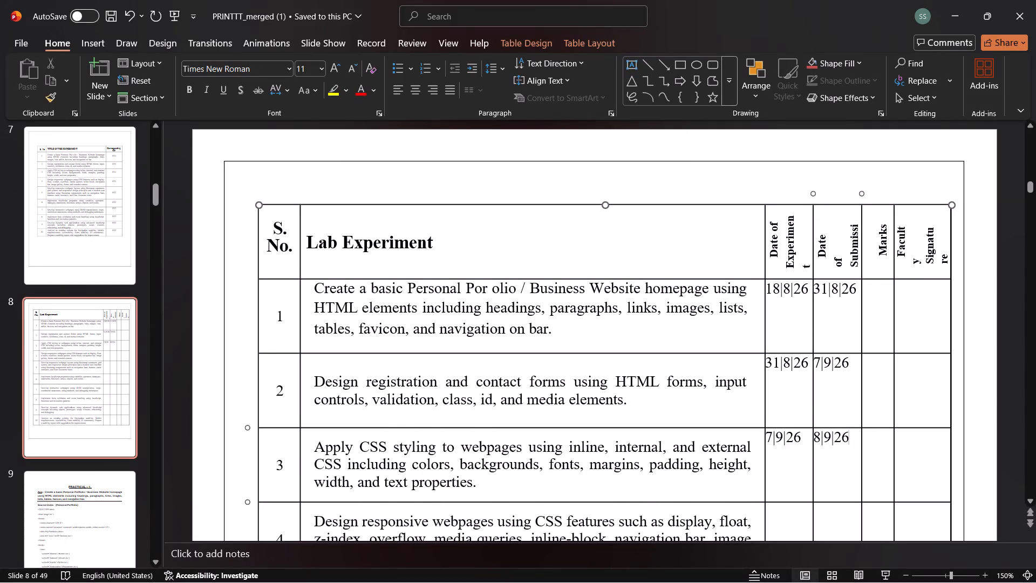
Enter 8|9|26 as the Date of Experiment for experiment 4, the responsive webpages one.
scroll(829, 442, down, 2)
click(779, 448)
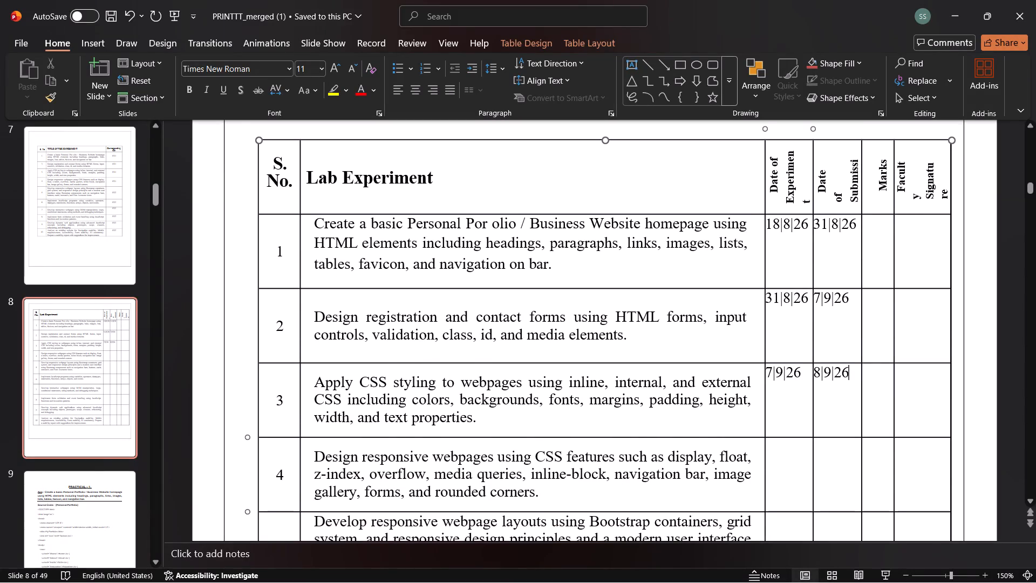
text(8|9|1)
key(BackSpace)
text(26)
Enter 15|9|26 as the Date of Submission for experiment 4.
click(829, 449)
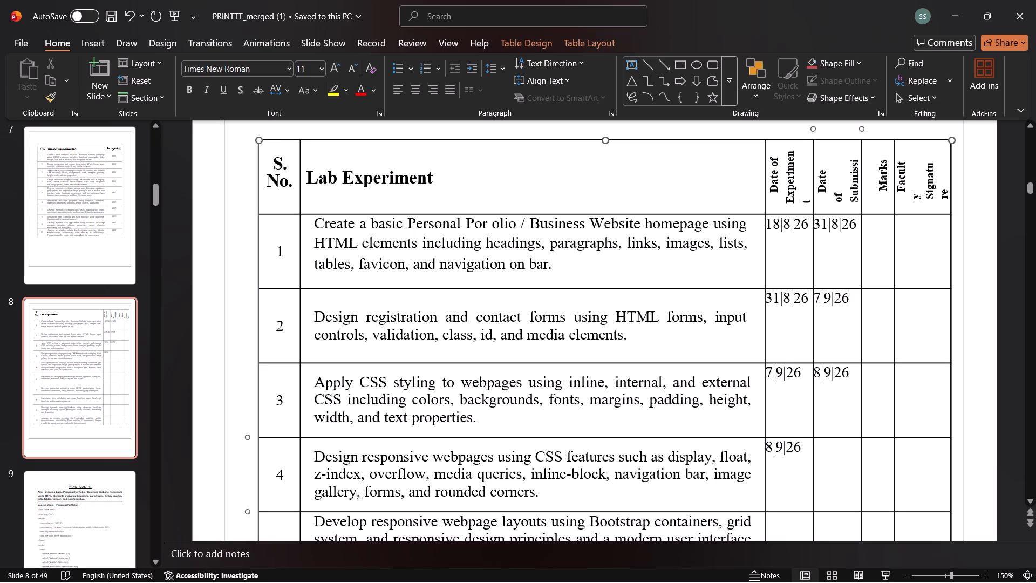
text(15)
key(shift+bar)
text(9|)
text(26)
Enter 22|9|26 as the Date of Experiment for experiment 5, the Bootstrap layouts one.
scroll(829, 449, down, 1)
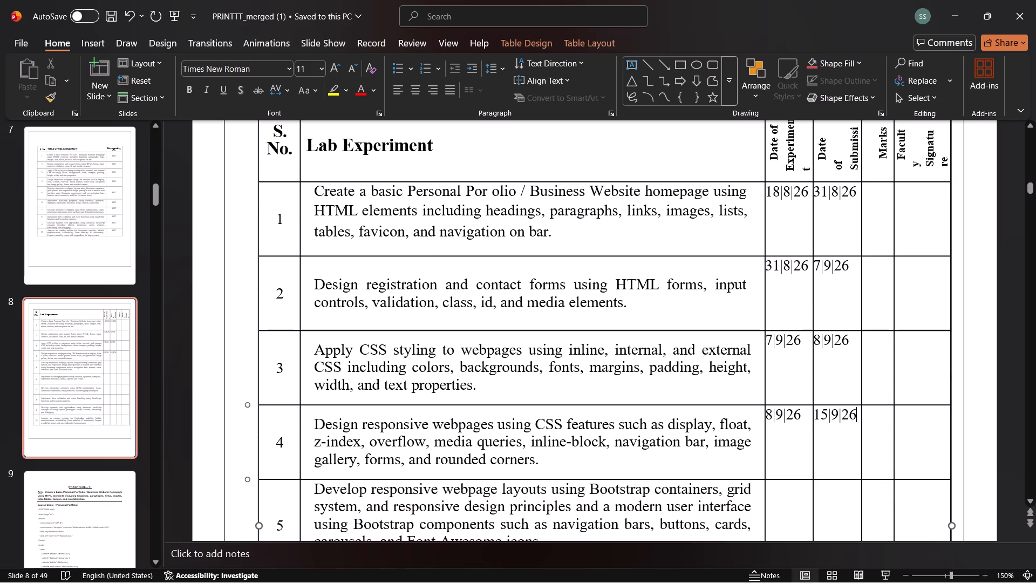
click(776, 509)
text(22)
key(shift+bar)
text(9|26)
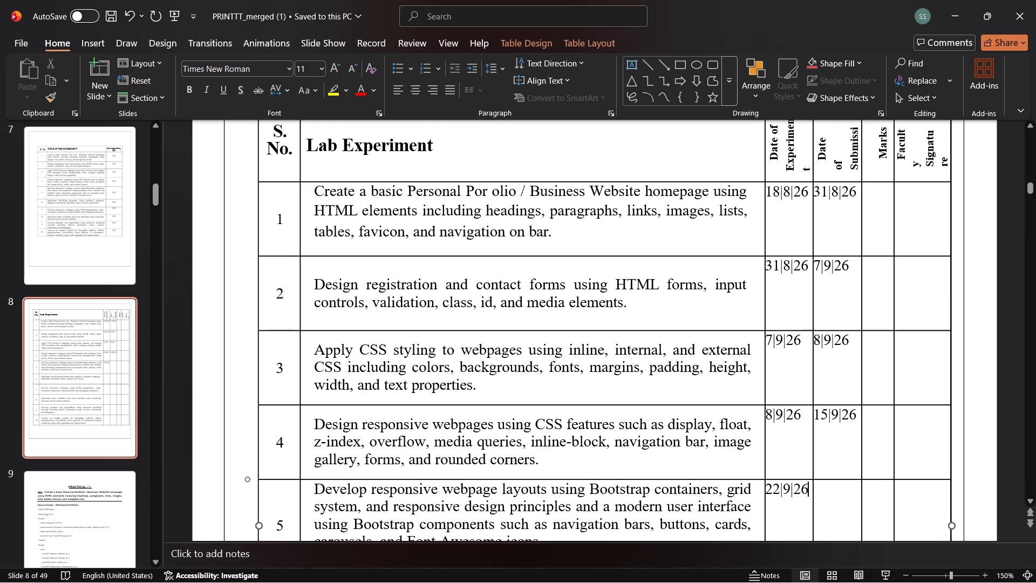
Enter 23|9|26 as the Date of Submission for experiment 5.
click(823, 494)
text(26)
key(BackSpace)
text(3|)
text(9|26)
Change the day in experiment 5's Date of Submission so that it reads 22|9|26.
scroll(778, 397, down, 4)
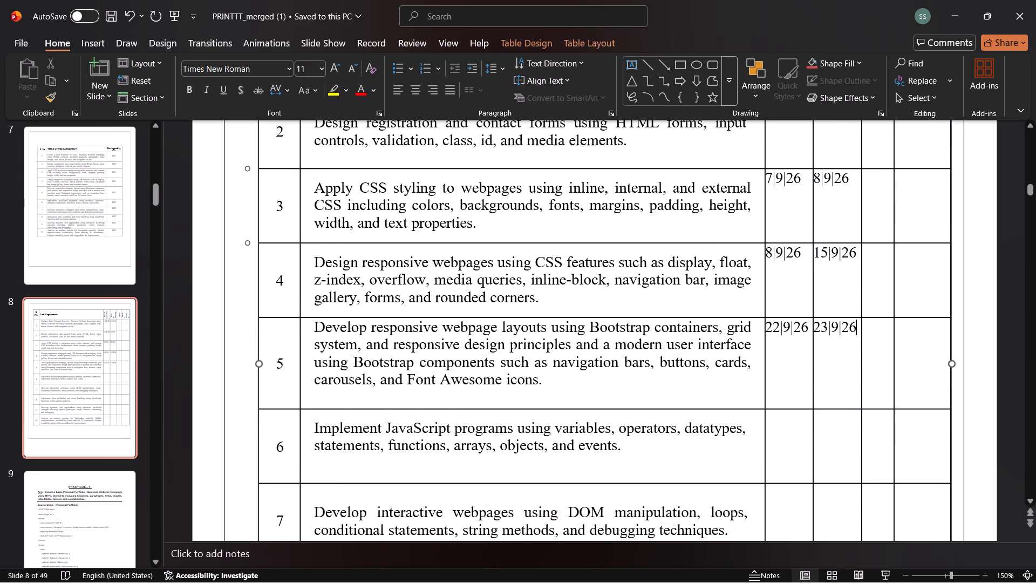
scroll(778, 397, down, 1)
click(781, 429)
scroll(807, 395, up, 2)
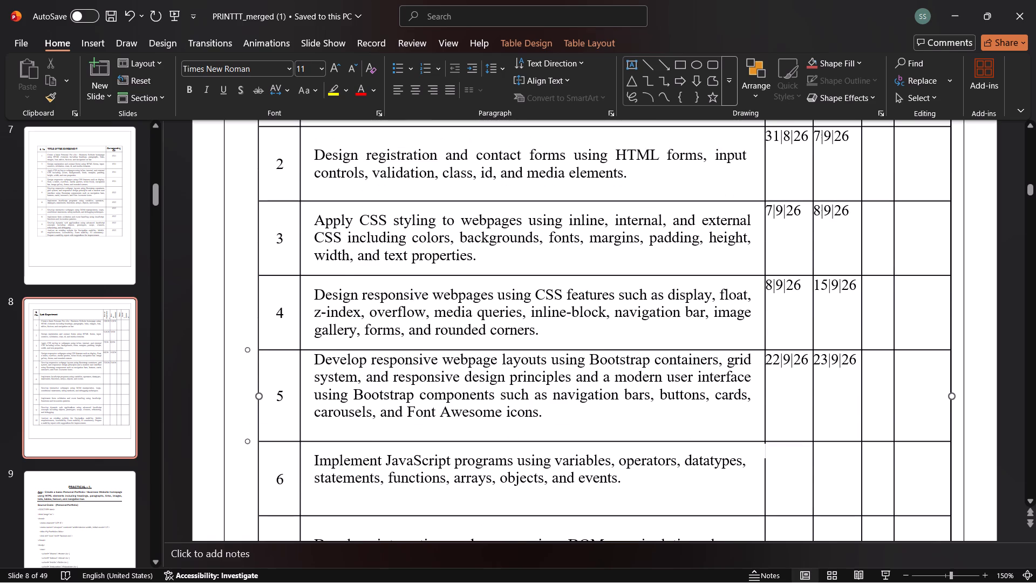
scroll(807, 395, up, 1)
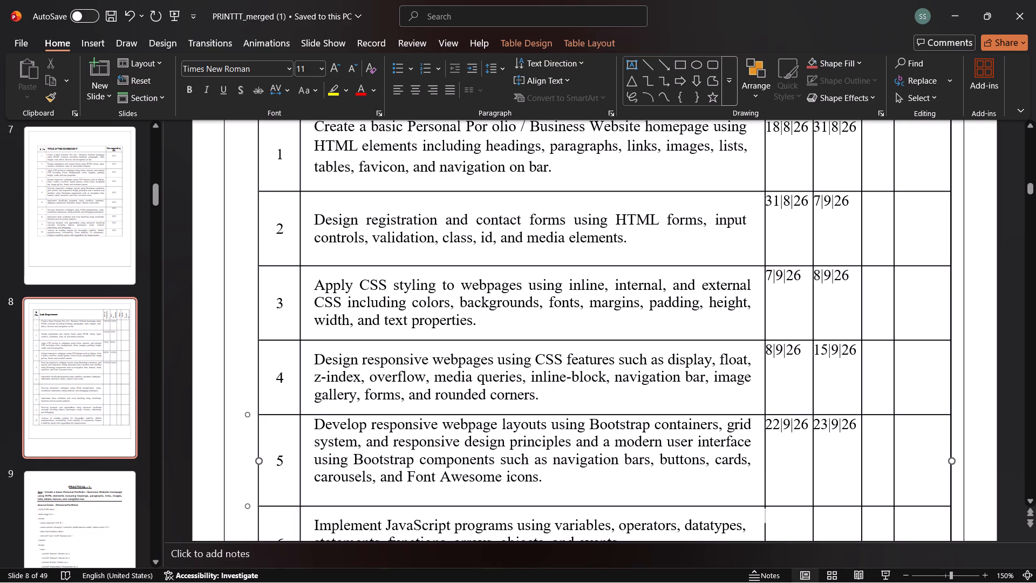
click(826, 423)
key(BackSpace)
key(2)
Change the day in experiment 5's Date of Experiment so that it reads 15|9|26.
click(778, 423)
key(BackSpace)
key(BackSpace)
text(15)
Enter 22|9|26 as the Date of Experiment for experiment 6, the JavaScript programs one.
scroll(794, 514, down, 1)
click(789, 465)
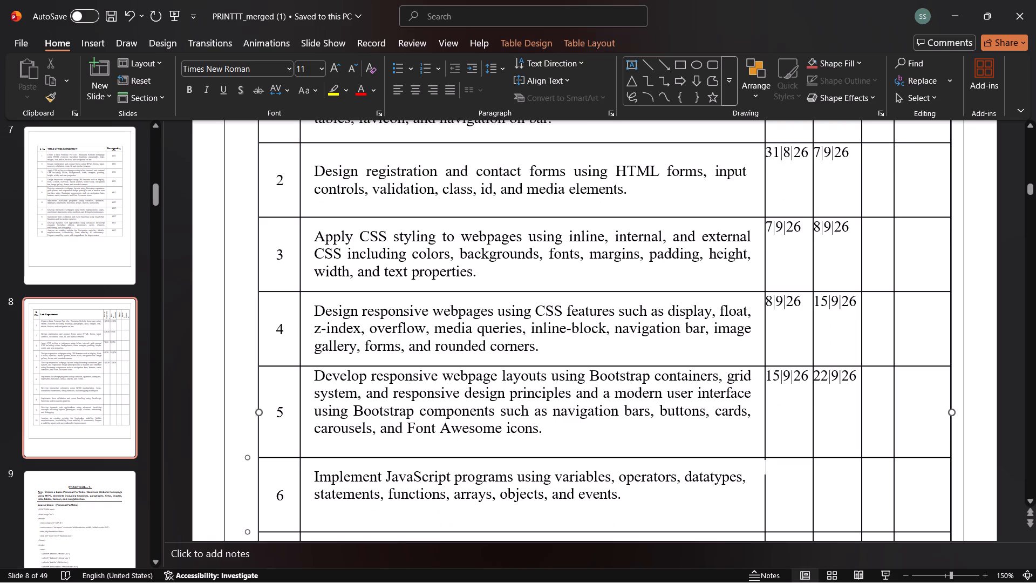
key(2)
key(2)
key(shift+bar)
key(shift+BackSpace)
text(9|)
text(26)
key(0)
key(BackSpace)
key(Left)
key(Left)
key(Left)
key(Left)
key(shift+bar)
Enter 23|9|26 as the Date of Submission for experiment 6.
click(836, 469)
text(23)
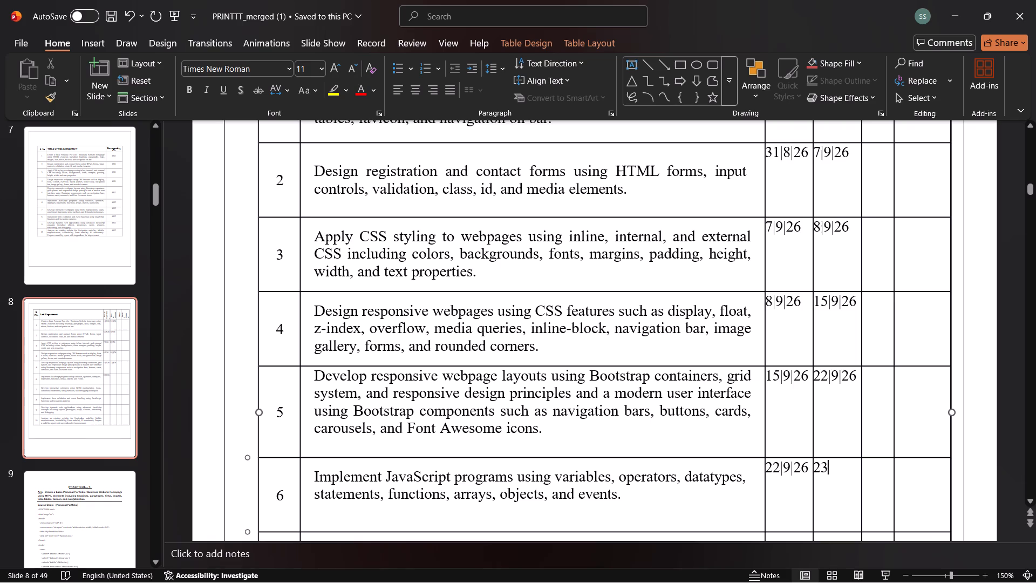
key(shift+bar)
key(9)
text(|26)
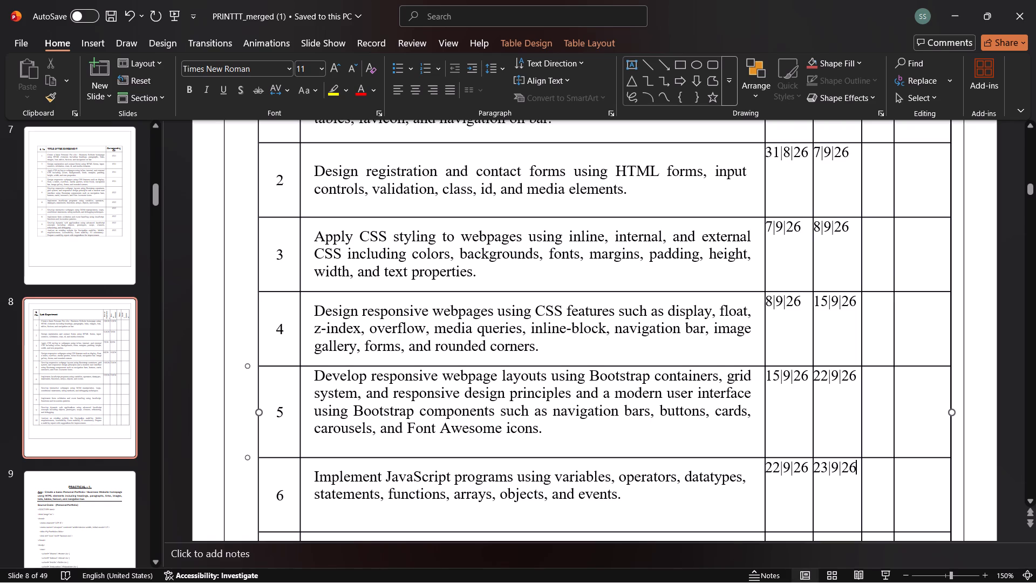
Enter 23|9|26 as the Date of Experiment for experiment 7, the DOM manipulation one.
scroll(848, 450, down, 2)
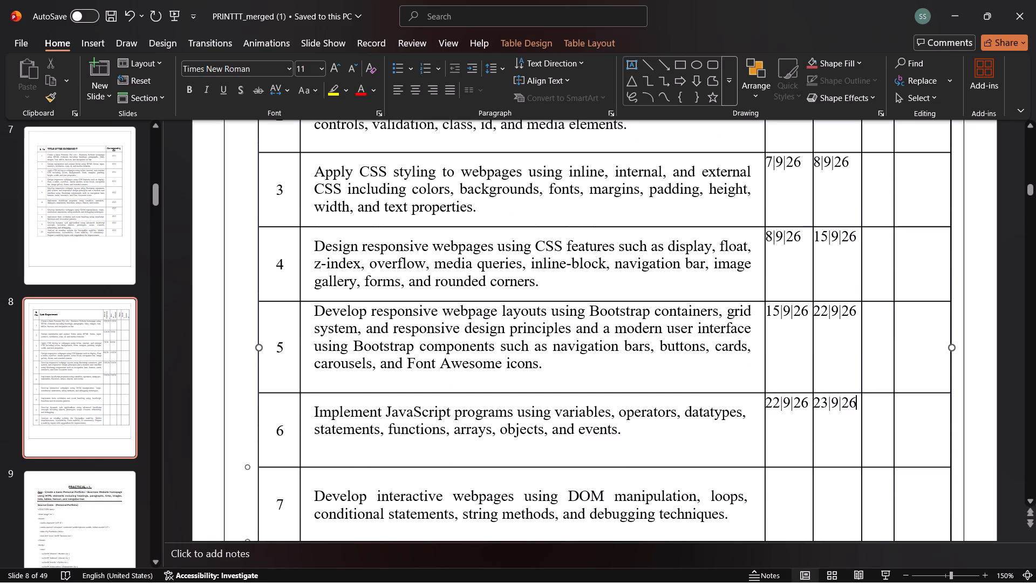
click(779, 491)
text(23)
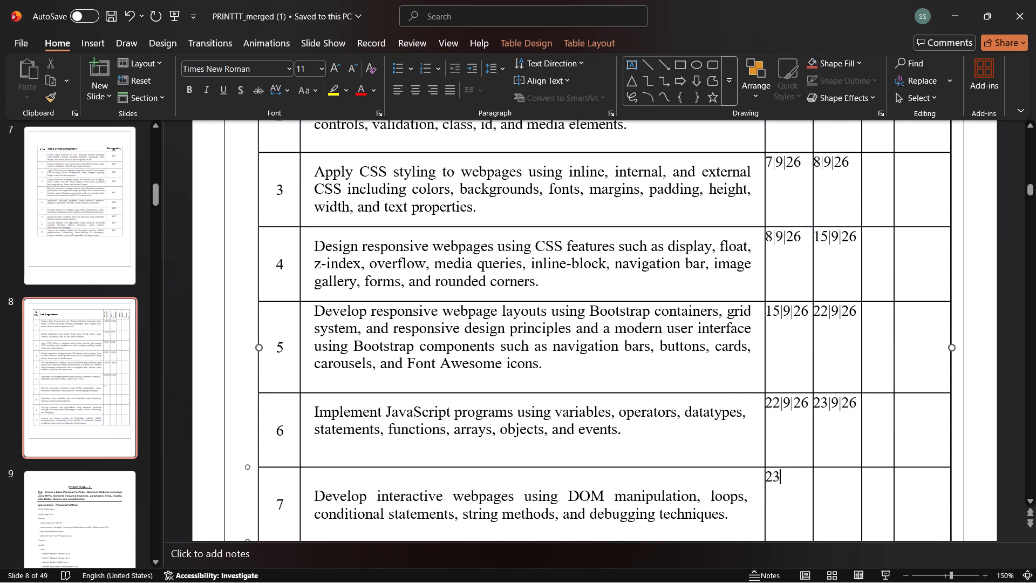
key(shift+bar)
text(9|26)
Enter 29|9|26 as the Date of Submission for experiment 7.
click(827, 493)
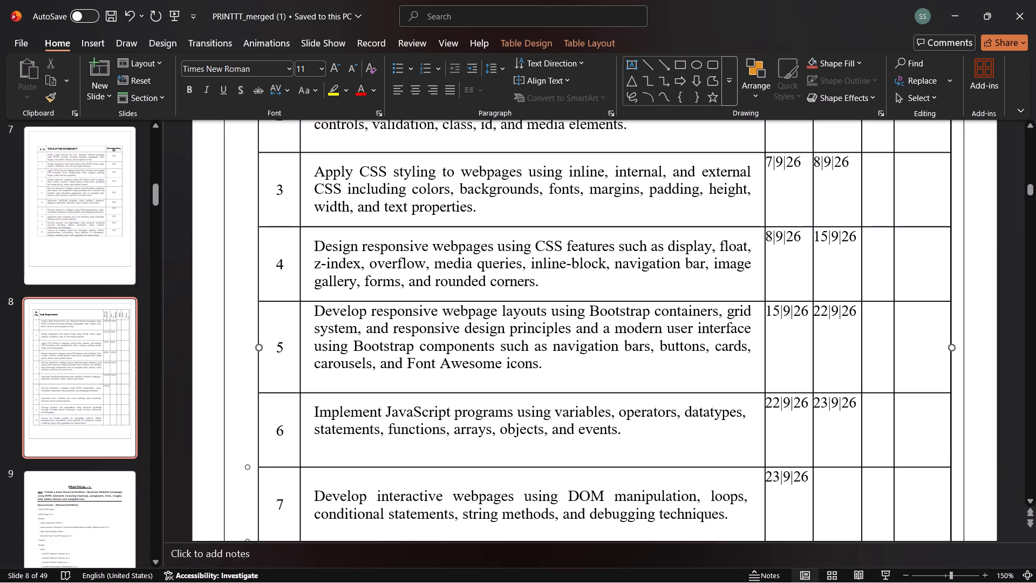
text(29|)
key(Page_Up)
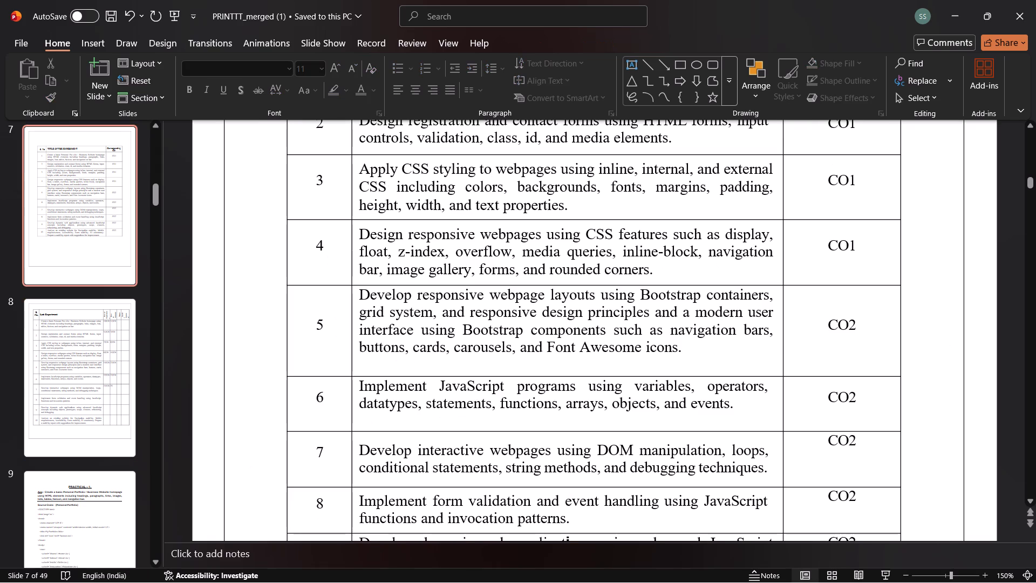
scroll(827, 493, down, 2)
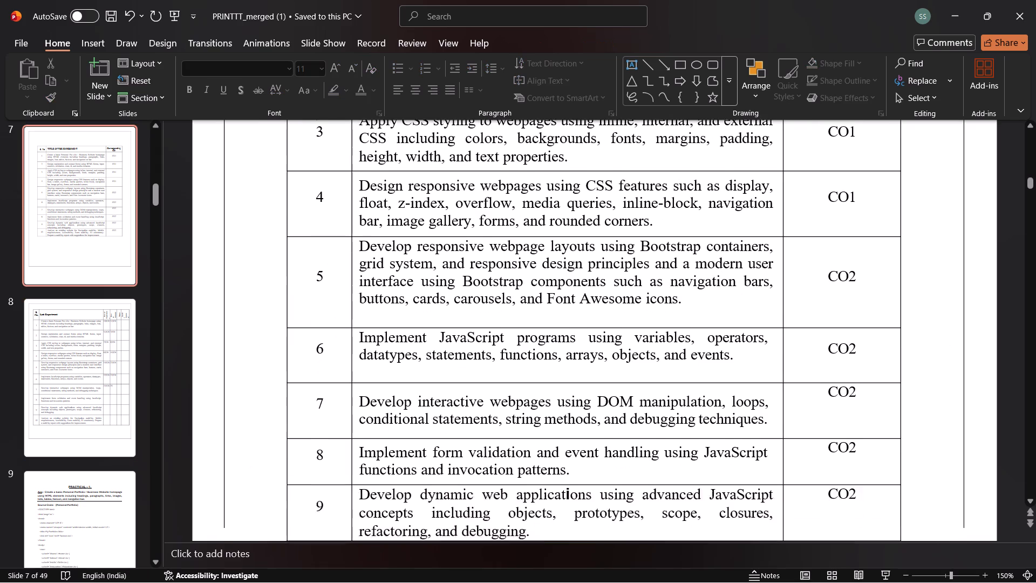
scroll(827, 493, down, 9)
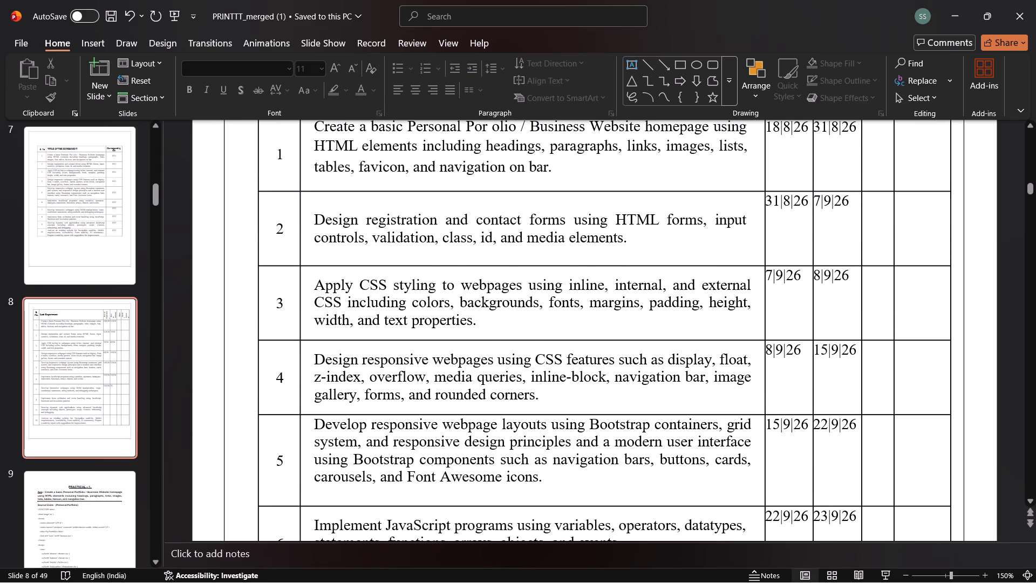
scroll(831, 494, down, 1)
click(837, 494)
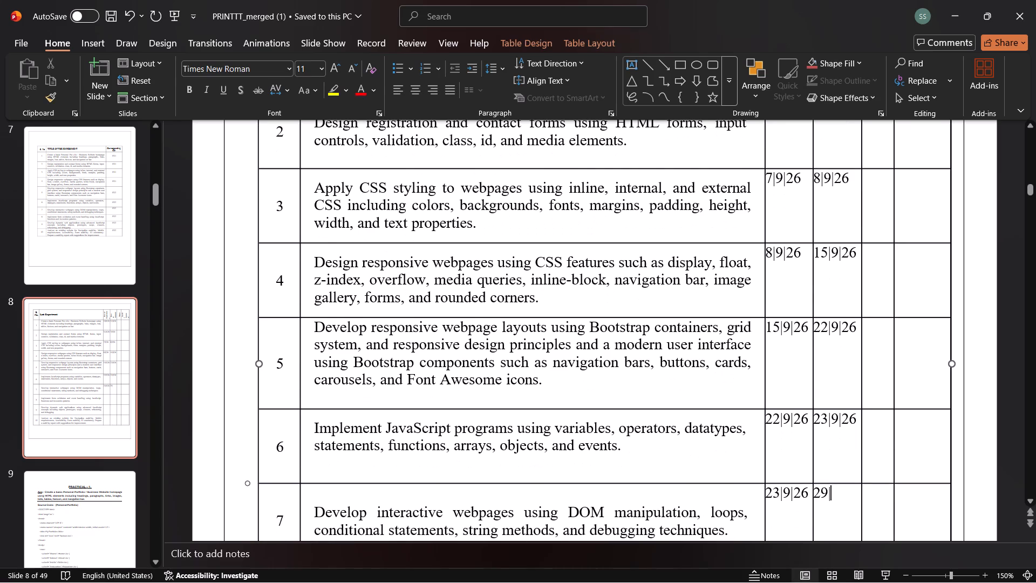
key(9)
key(shift+bar)
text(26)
Enter 29|9|26 as the Date of Experiment for experiment 8, the form validation and event handling one.
scroll(822, 466, down, 4)
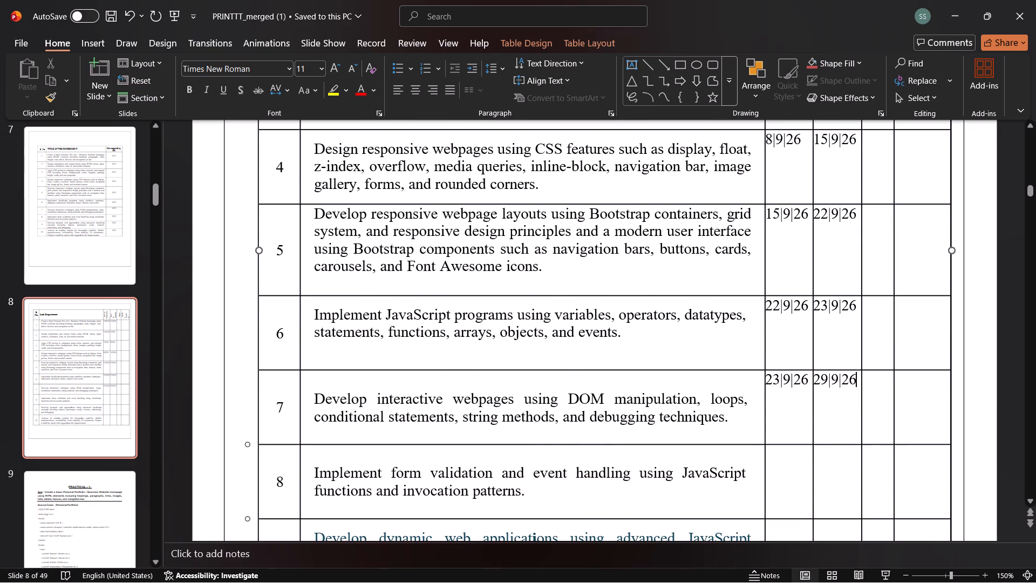
click(785, 461)
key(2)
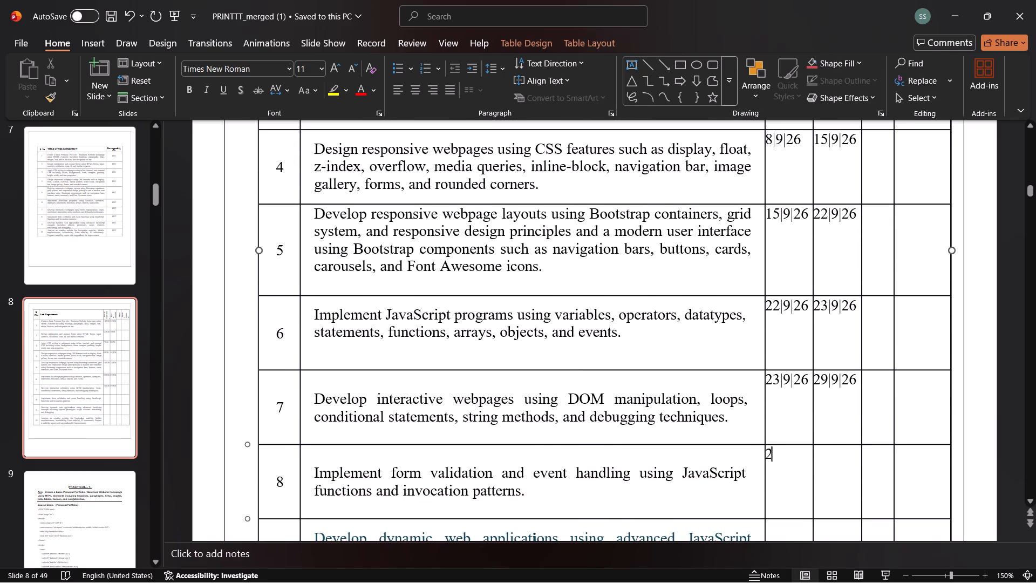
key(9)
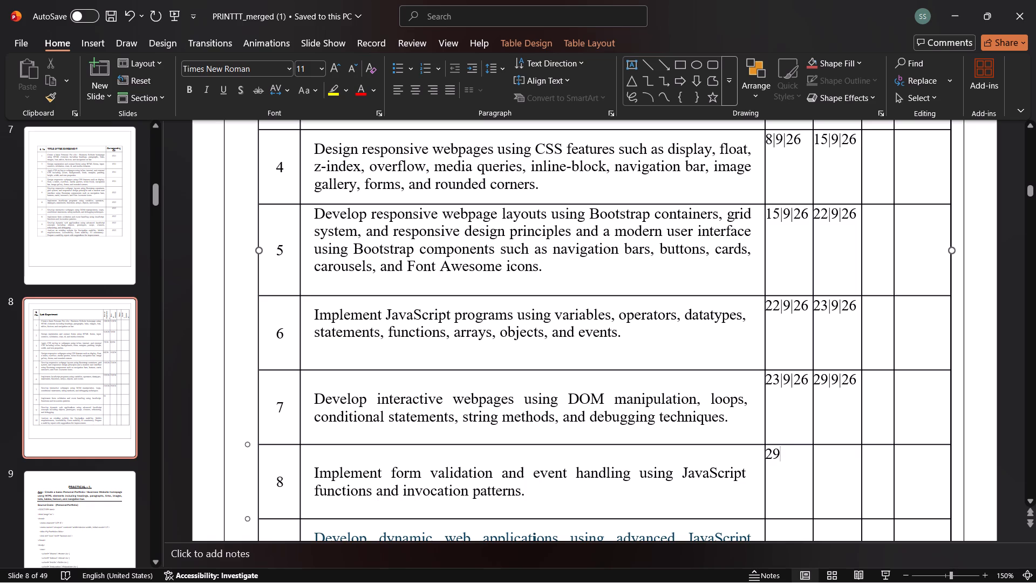
key(shift+bar)
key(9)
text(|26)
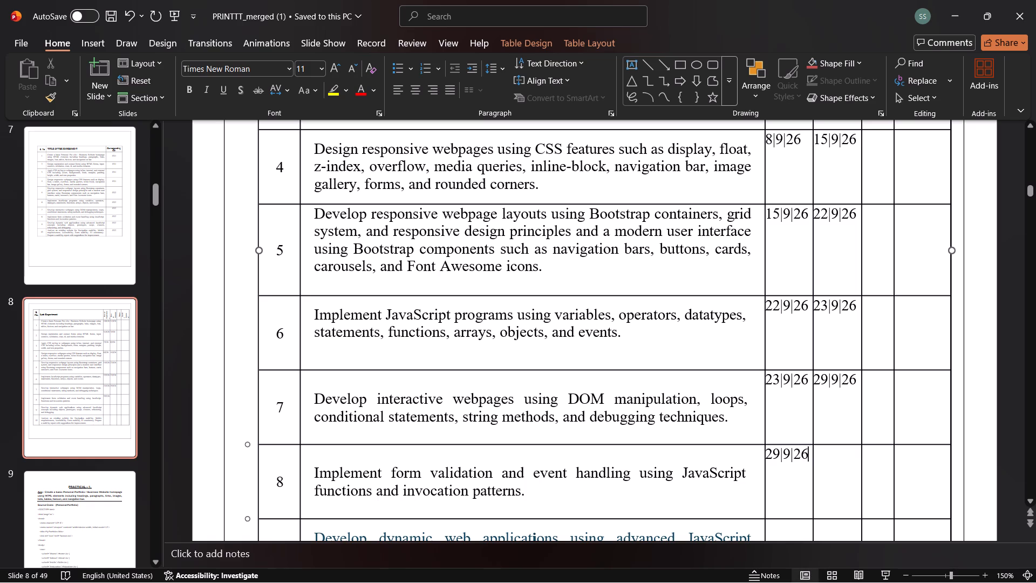
Enter 6|10|26 as the Date of Submission for experiment 8.
click(833, 460)
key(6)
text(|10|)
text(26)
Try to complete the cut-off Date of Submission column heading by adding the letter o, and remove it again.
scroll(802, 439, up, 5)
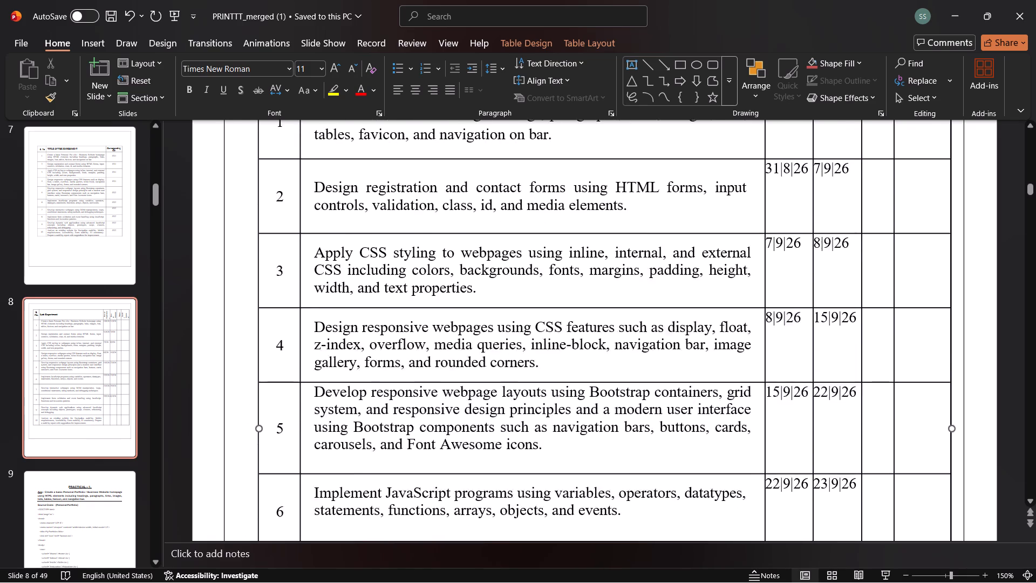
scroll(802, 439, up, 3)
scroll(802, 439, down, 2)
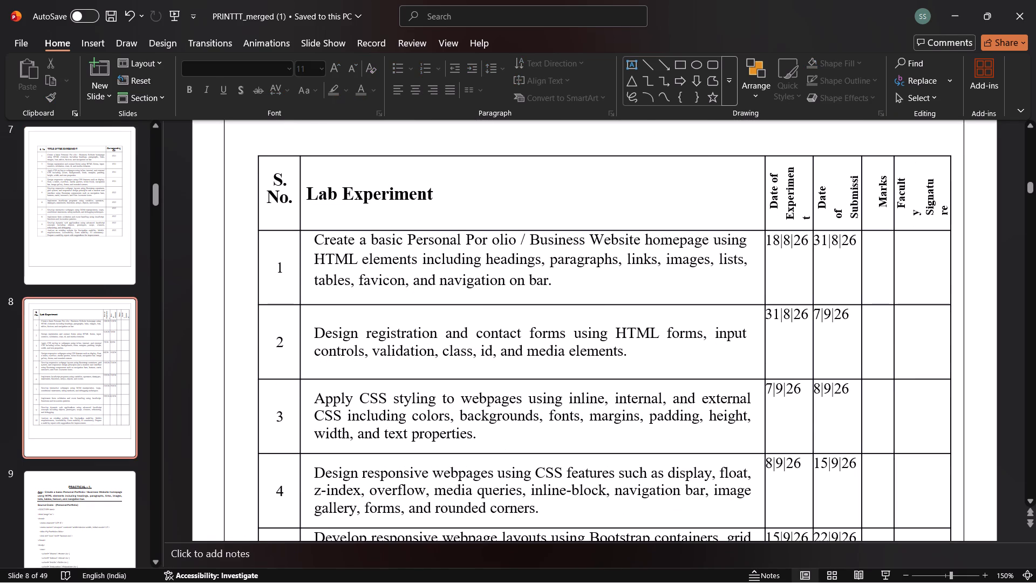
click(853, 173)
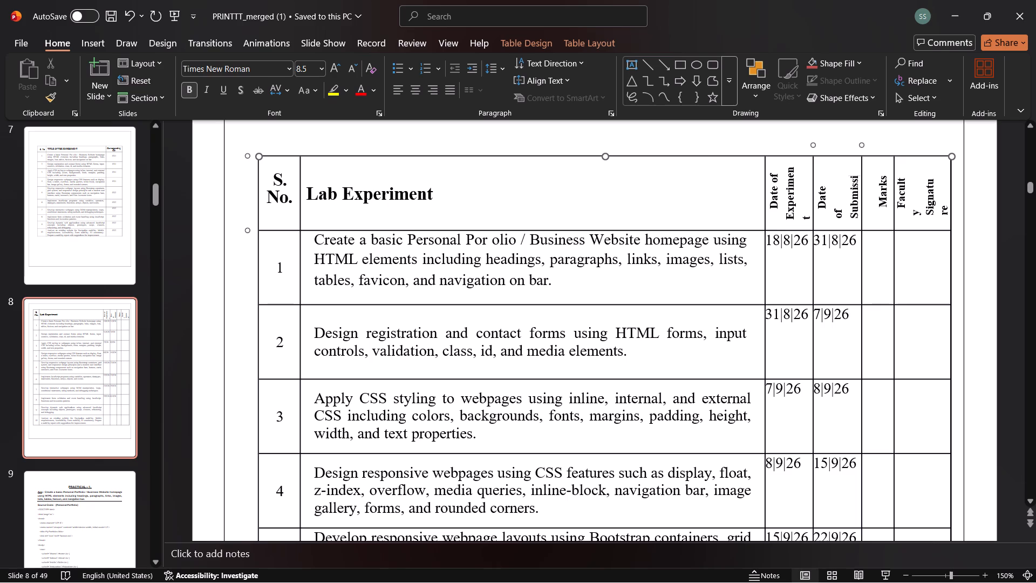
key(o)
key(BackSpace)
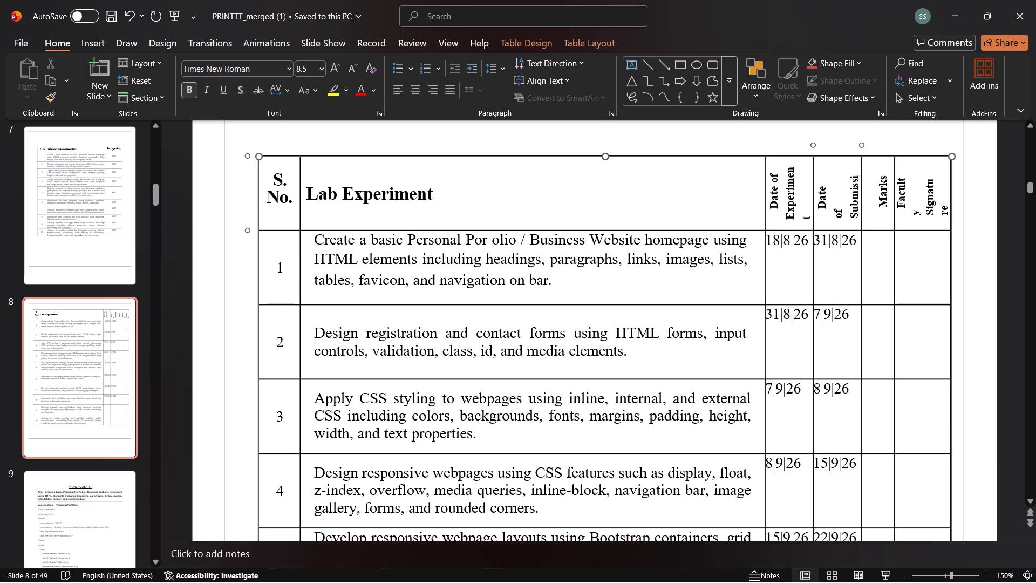
Enter 6|10|26 as the Date of Experiment for experiment 9, the dynamic web applications one.
scroll(842, 207, down, 11)
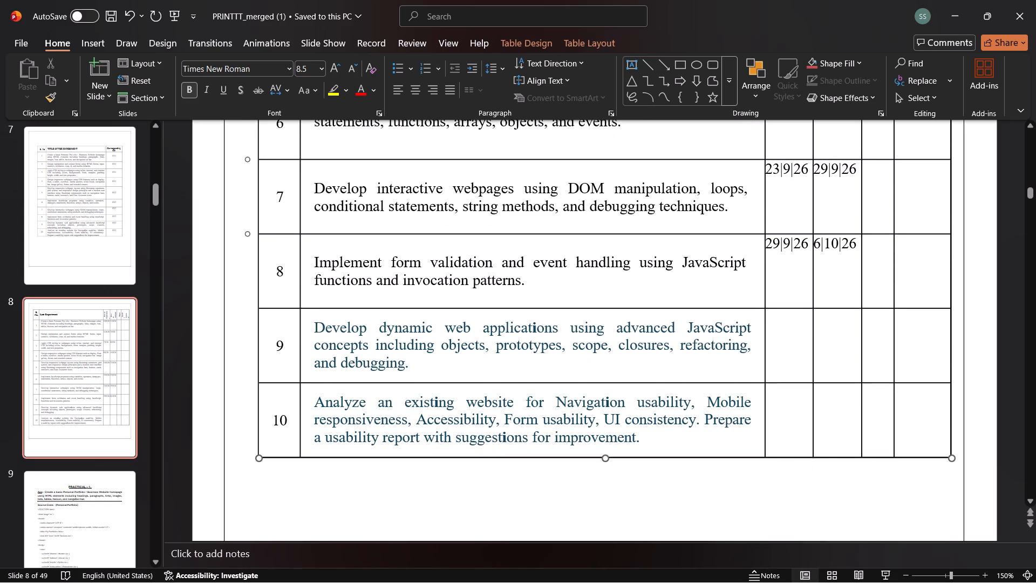
click(778, 331)
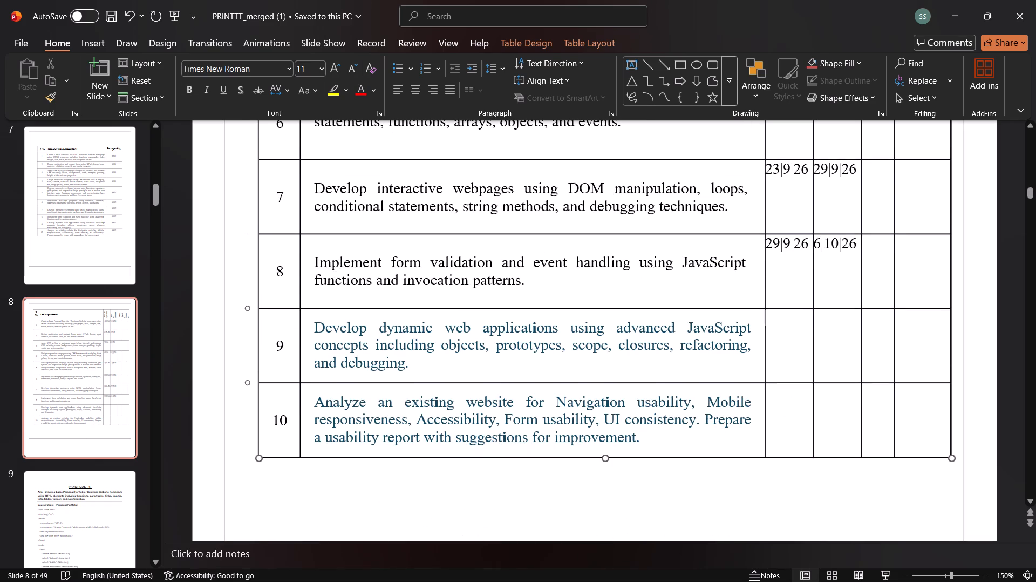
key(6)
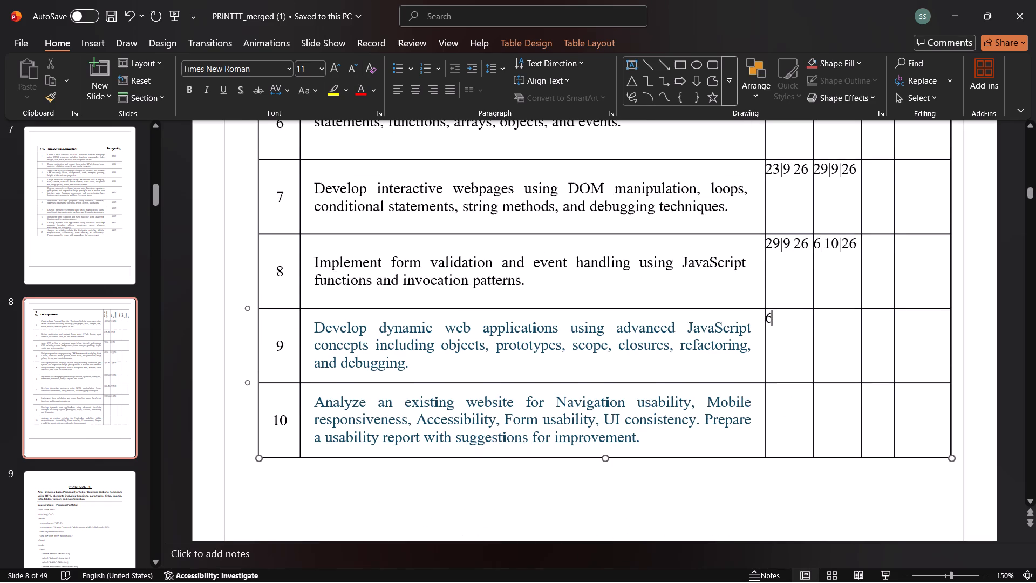
key(shift+bar)
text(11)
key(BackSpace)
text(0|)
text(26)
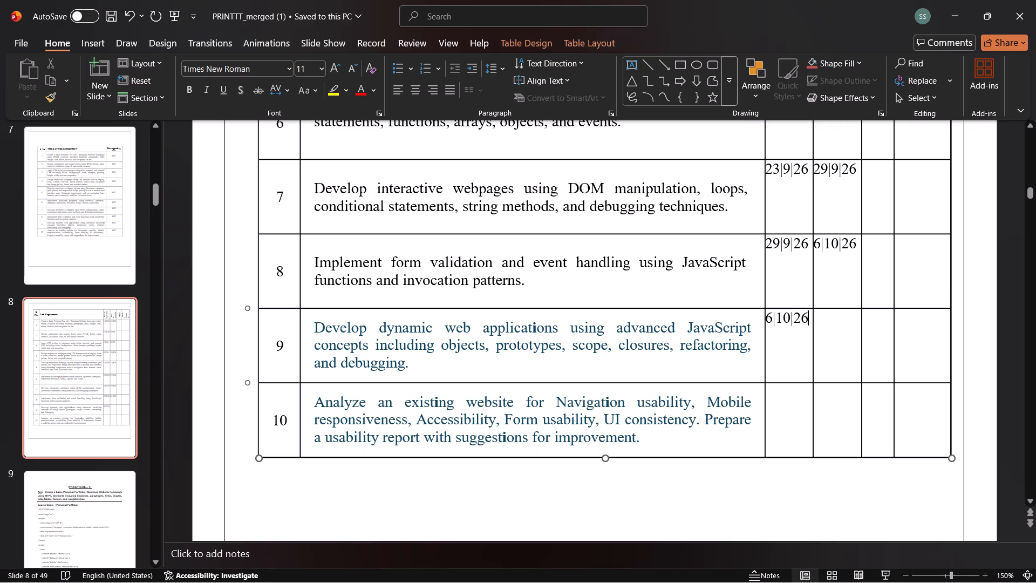
Enter 13|10|26 as the Date of Submission for experiment 9, the dynamic web applications one.
click(834, 326)
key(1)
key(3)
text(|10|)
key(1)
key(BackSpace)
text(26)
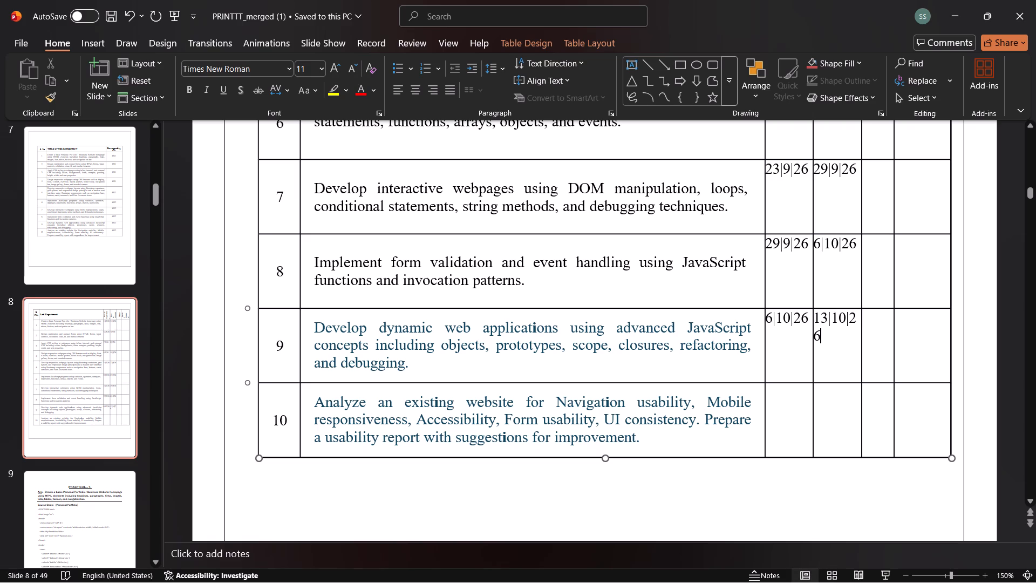
Widen the Date of Submission column slightly and re-enter the final 6 so experiment 9's date 13|10|26 fits on one line.
scroll(849, 334, up, 1)
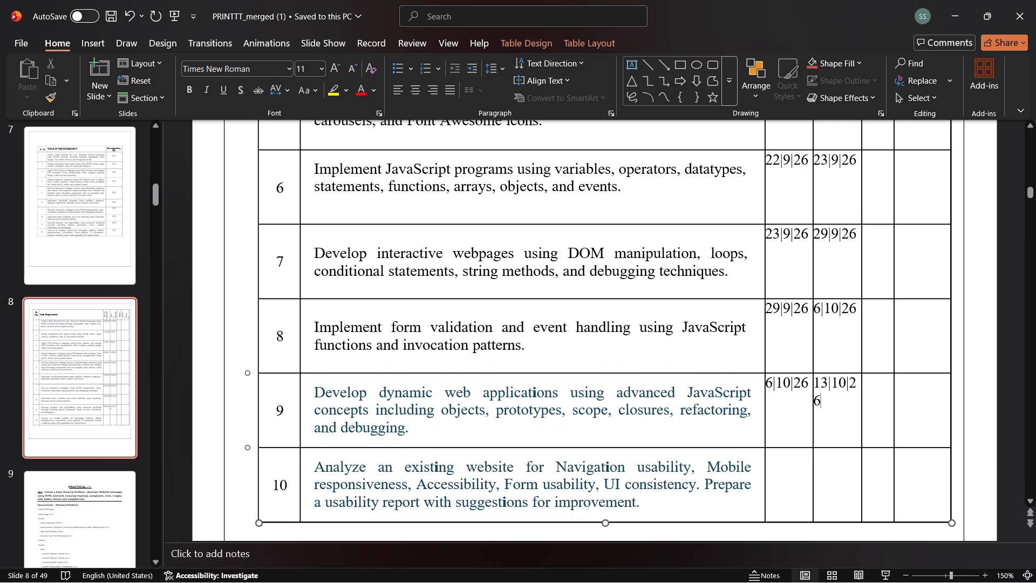
key(BackSpace)
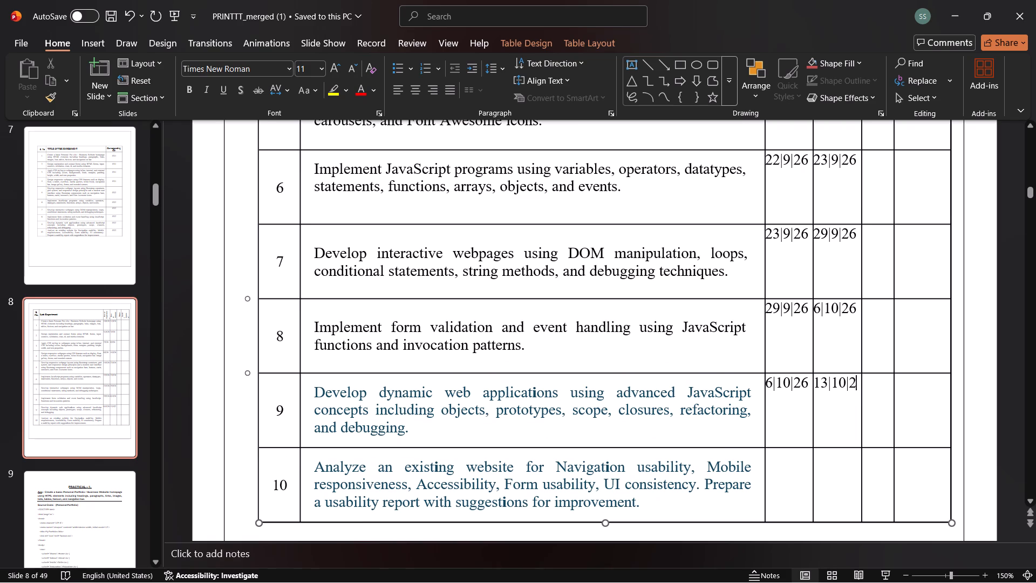
click(862, 380)
drag(861, 382, 868, 382)
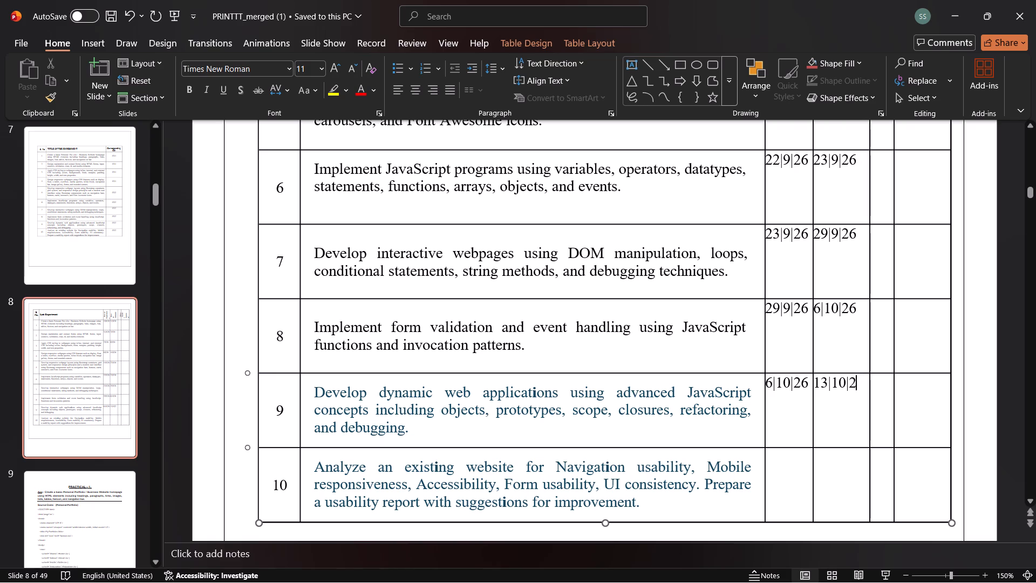
click(860, 384)
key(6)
Widen the Marks column slightly by moving its border with the Faculty Signature column outward.
scroll(893, 331, up, 5)
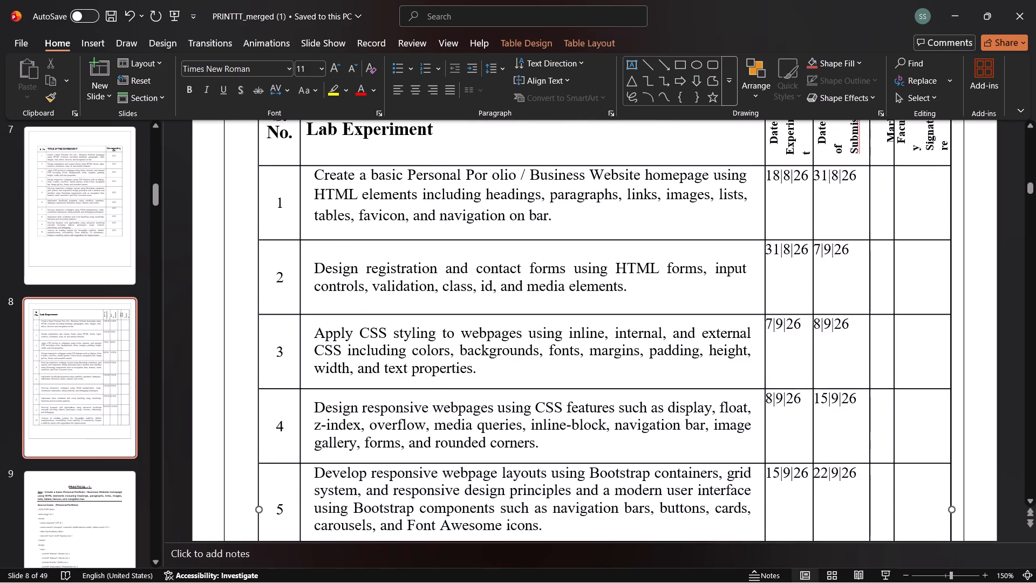
scroll(893, 331, up, 1)
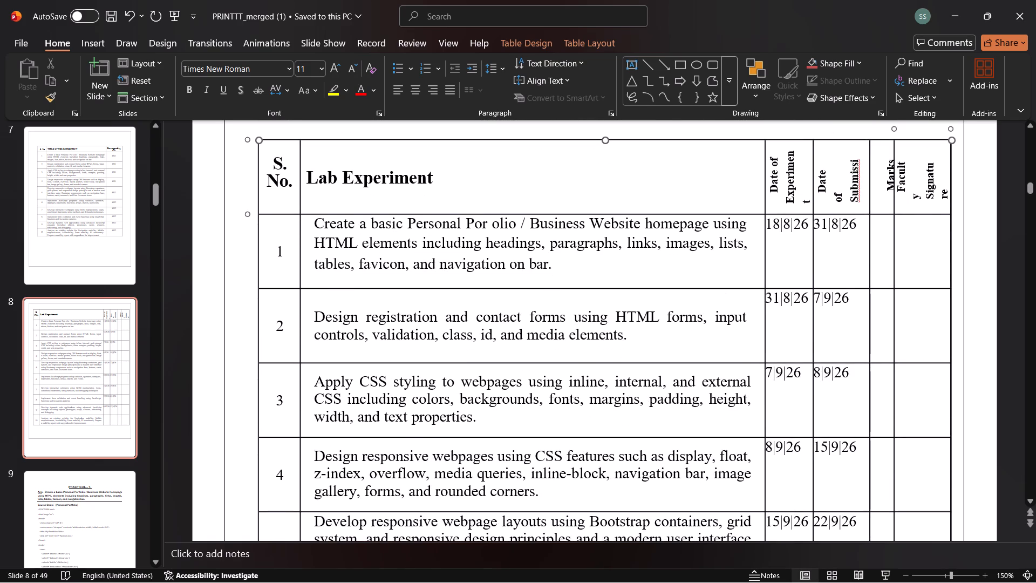
drag(894, 238, 899, 237)
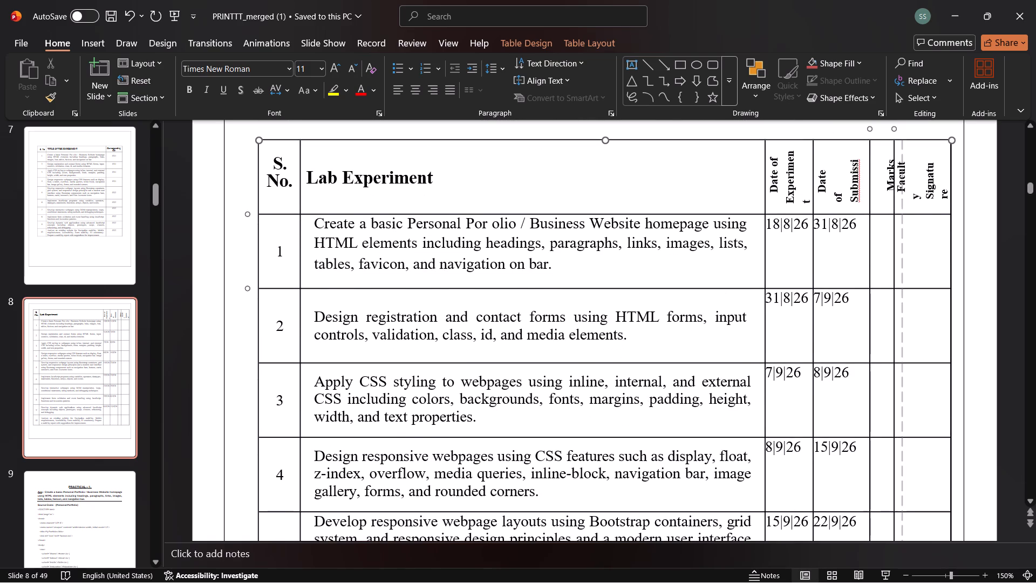
drag(899, 237, 902, 238)
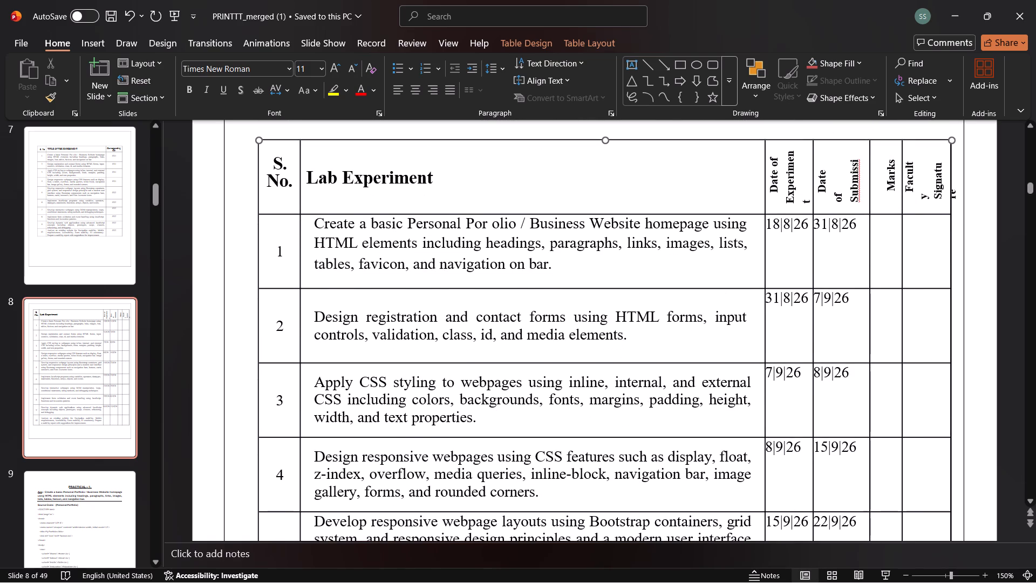
Shift the whole experiment table slightly to the left on the slide.
click(951, 226)
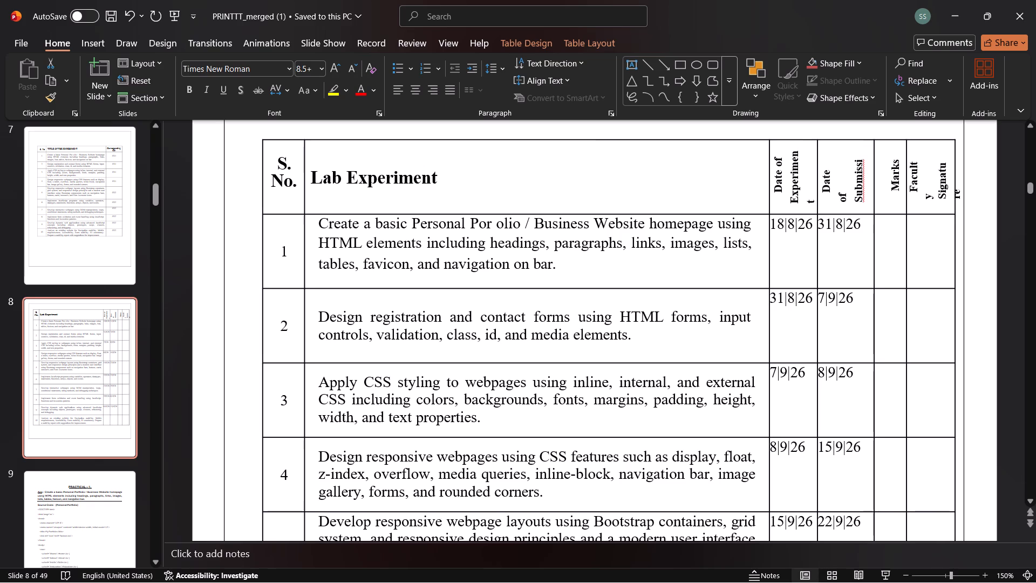
drag(953, 228, 937, 229)
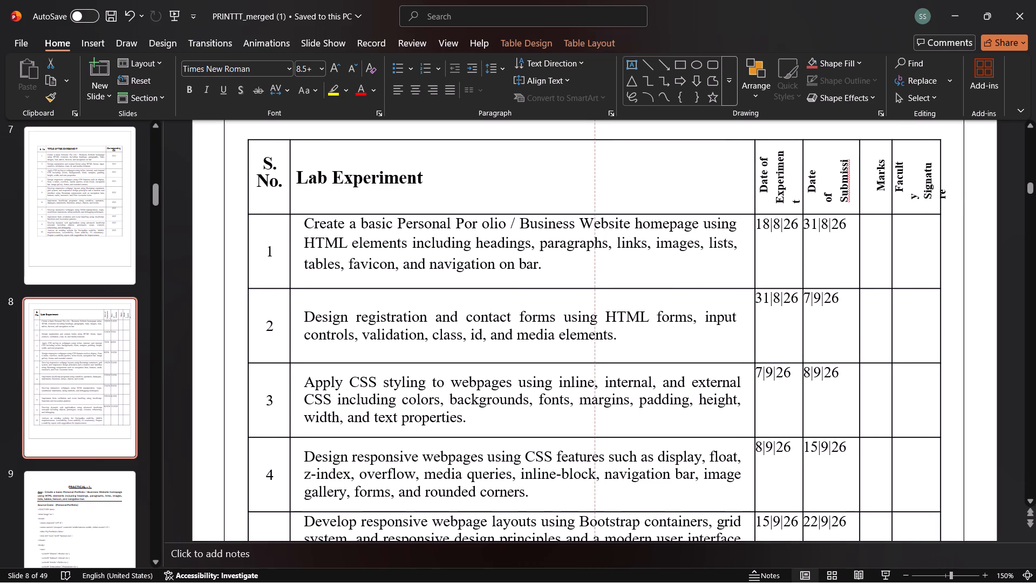
drag(937, 229, 936, 228)
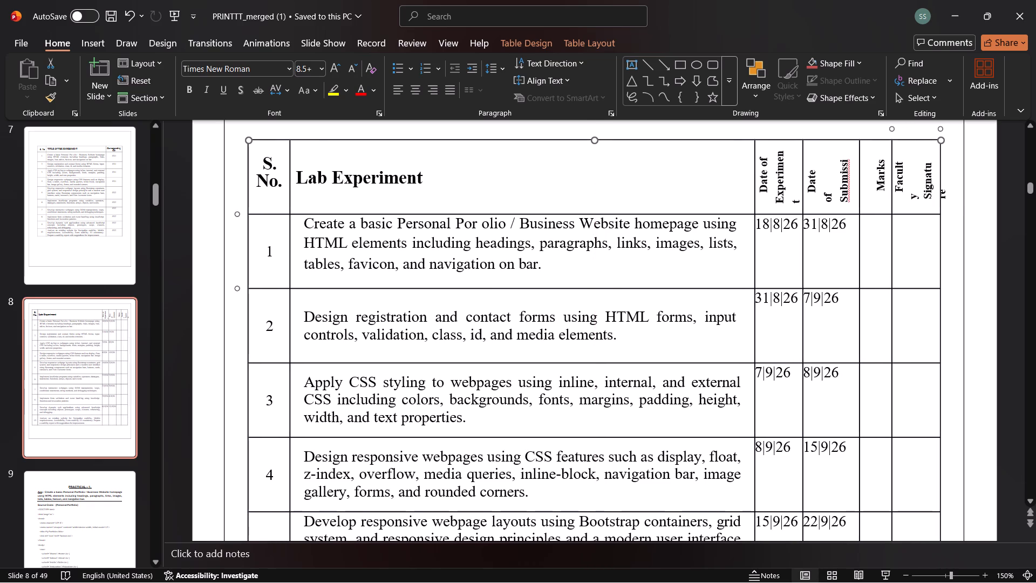
Widen the Faculty Signature column by moving the table's outer right border outward.
click(937, 231)
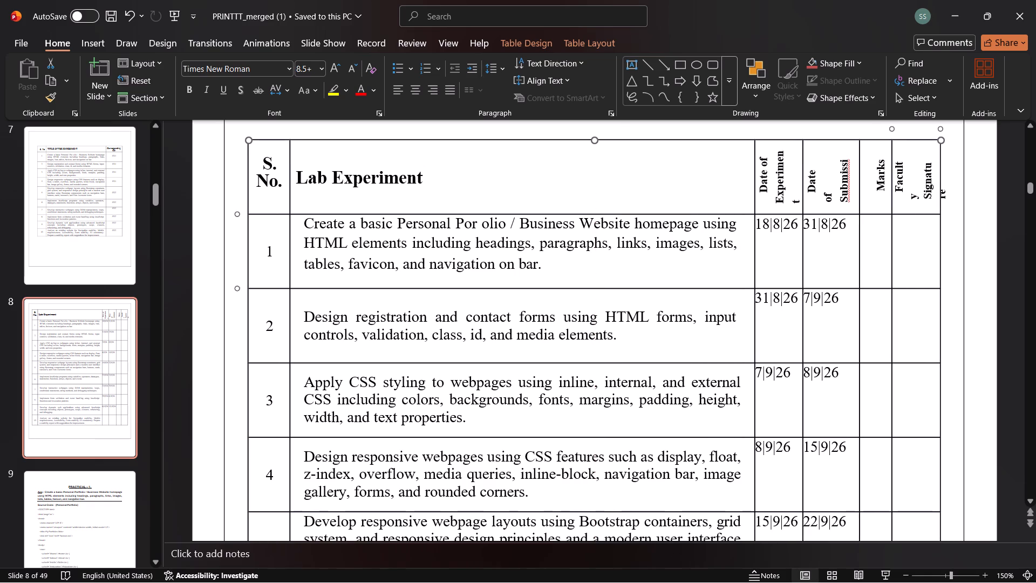
click(934, 231)
click(937, 231)
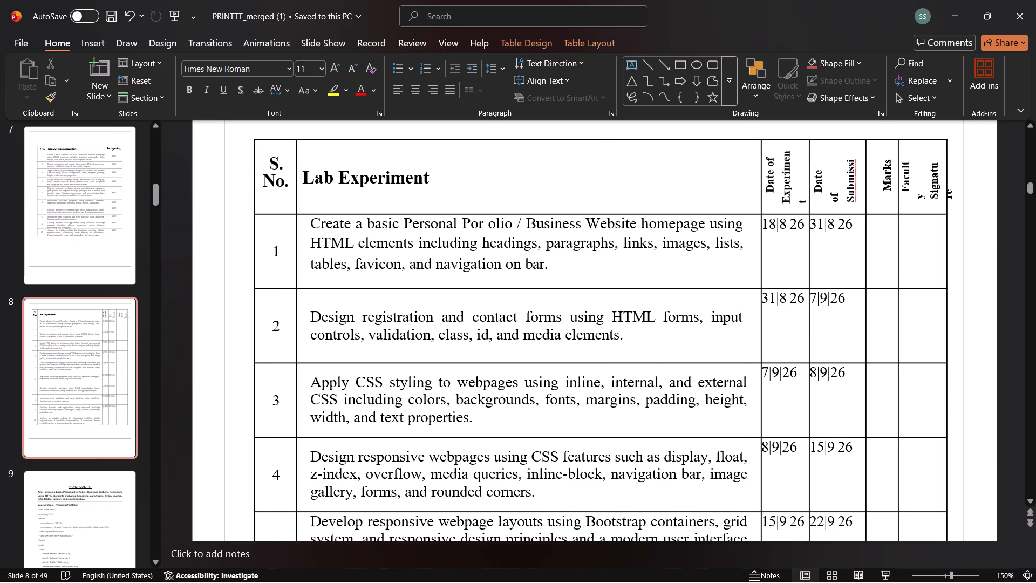
drag(936, 232, 940, 232)
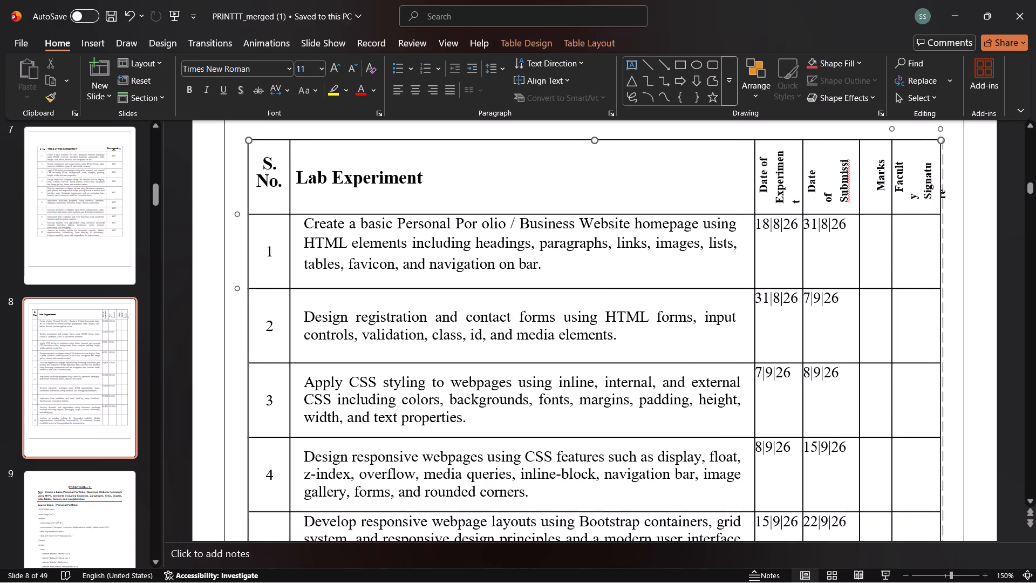
drag(940, 232, 948, 232)
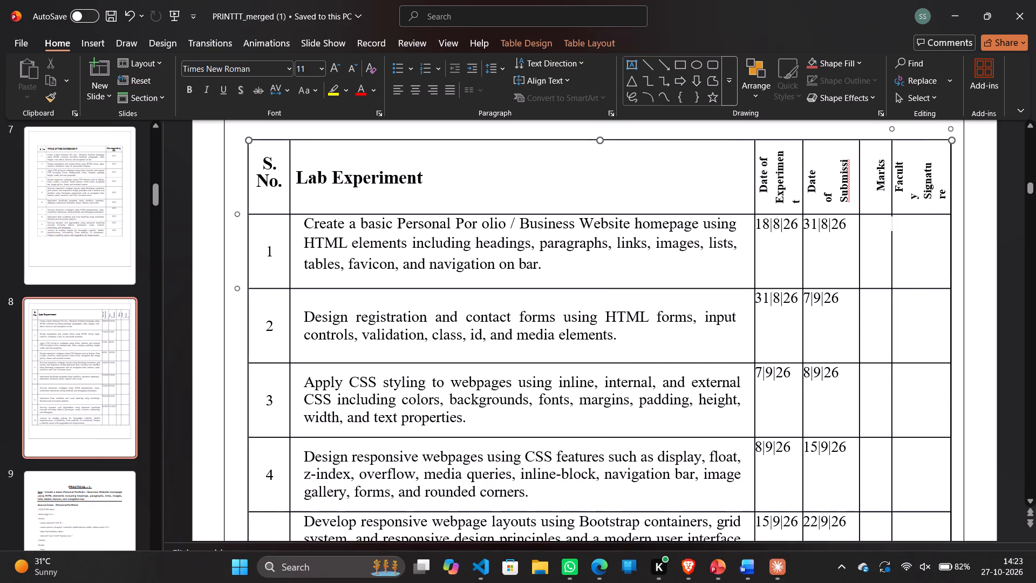
Enter 13|10|26 as the Date of Experiment for experiment 10, the website usability analysis one.
scroll(922, 255, down, 6)
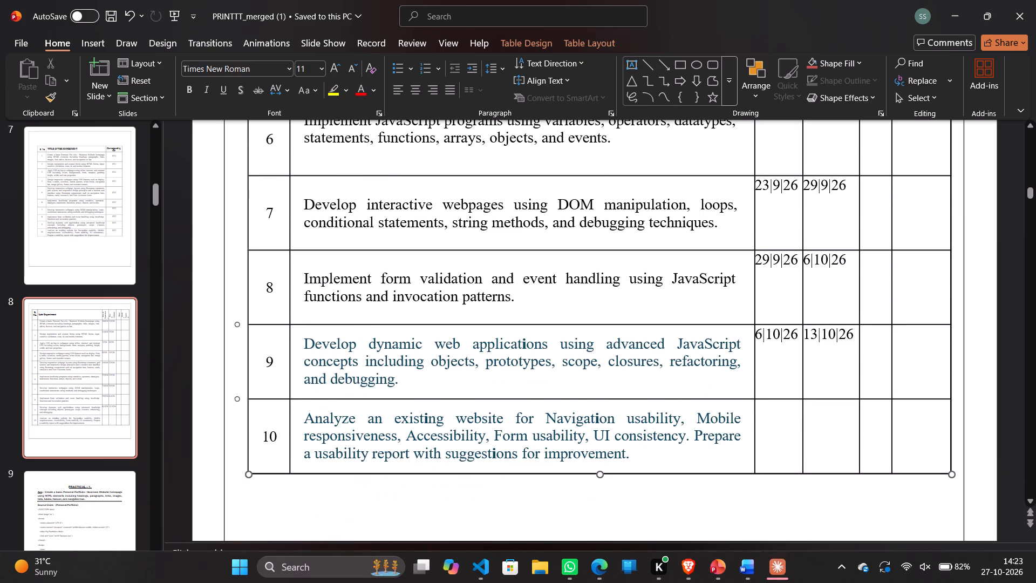
click(771, 416)
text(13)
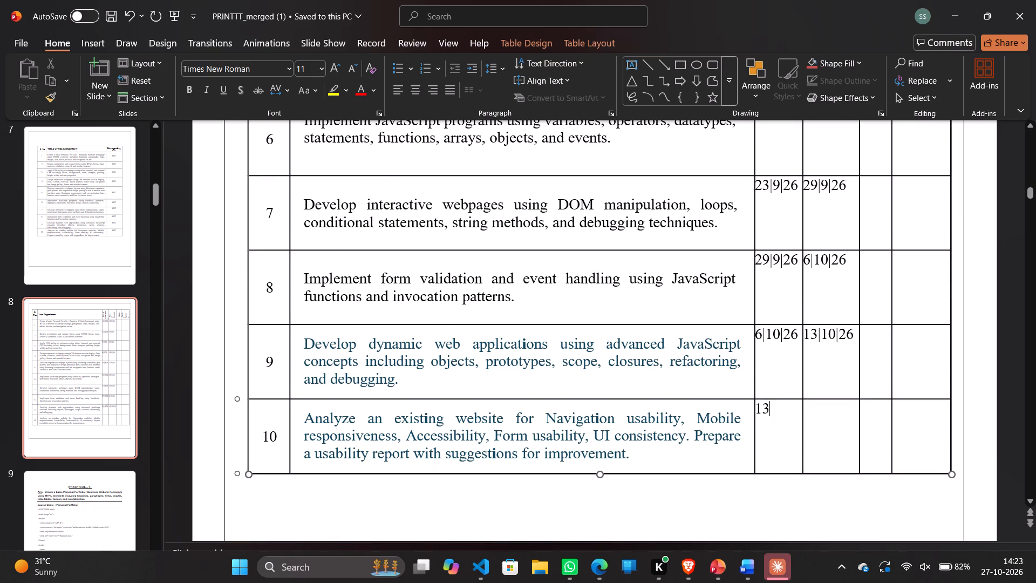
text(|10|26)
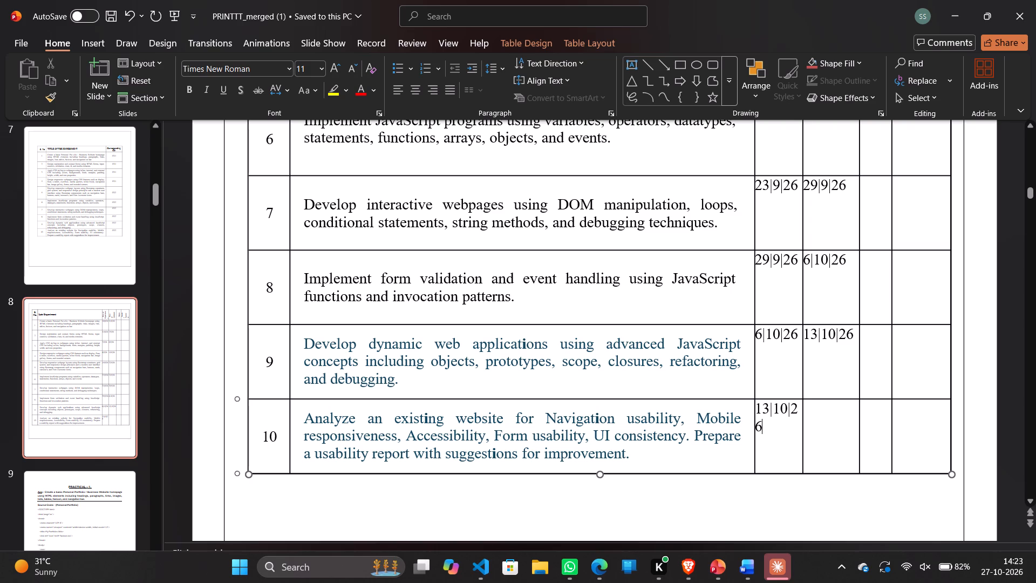
Enter 27|10|26 as the Date of Submission for experiment 10.
click(812, 412)
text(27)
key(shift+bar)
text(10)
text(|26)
Widen the Faculty Signature column further, bringing the table's outer right border close to the page frame.
scroll(844, 374, up, 9)
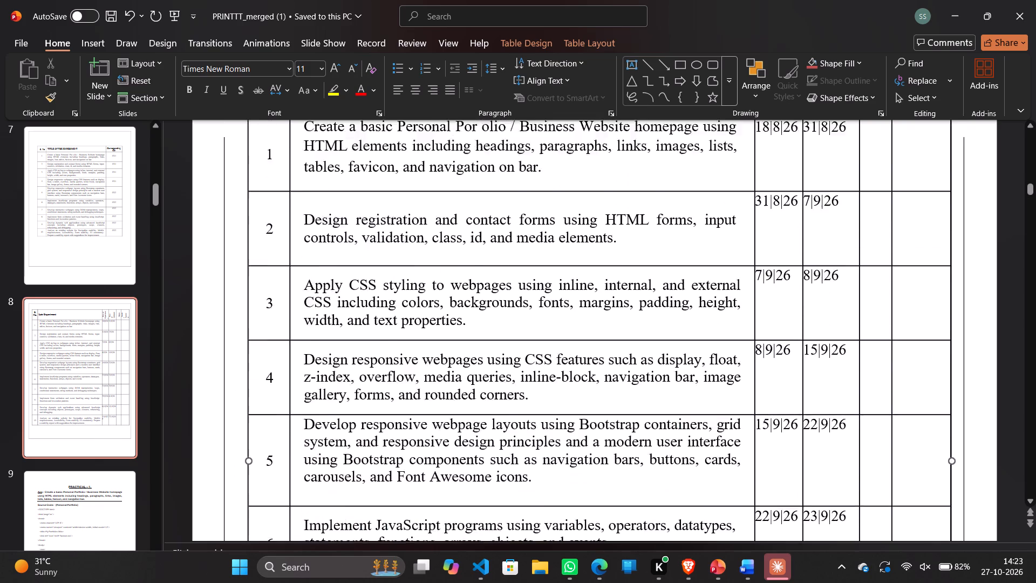
scroll(844, 374, up, 4)
scroll(844, 374, down, 2)
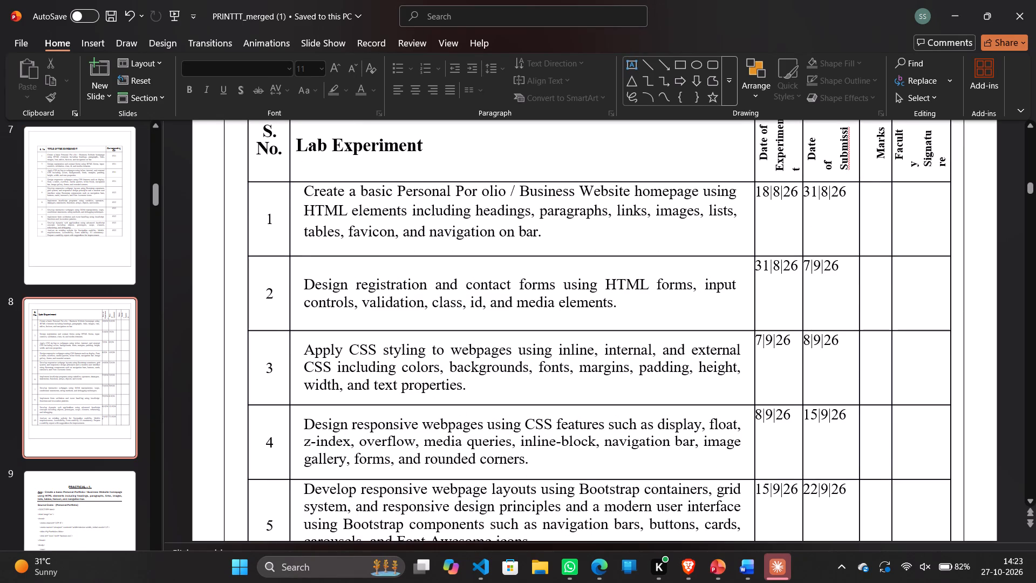
drag(947, 305, 957, 304)
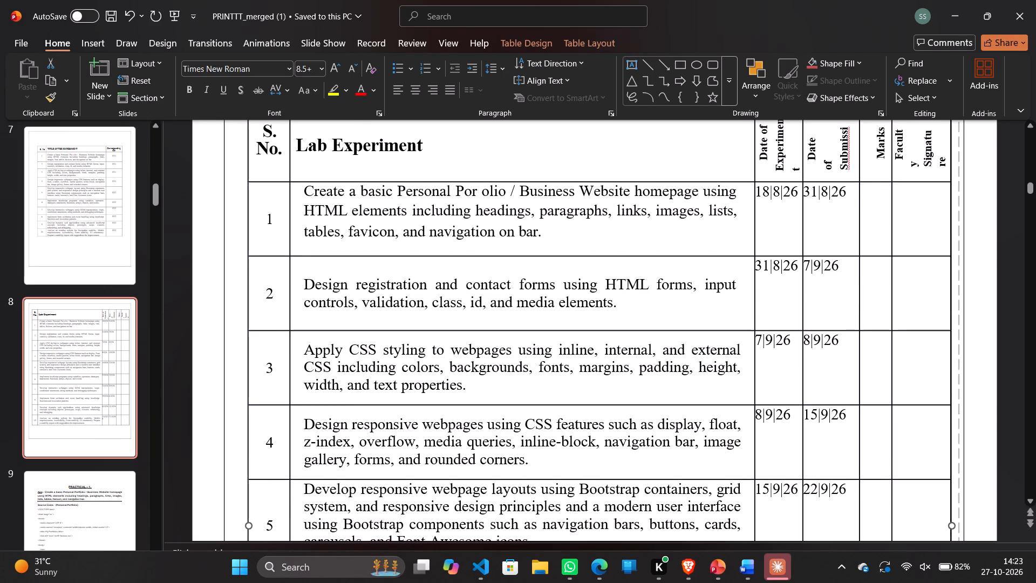
drag(957, 304, 958, 304)
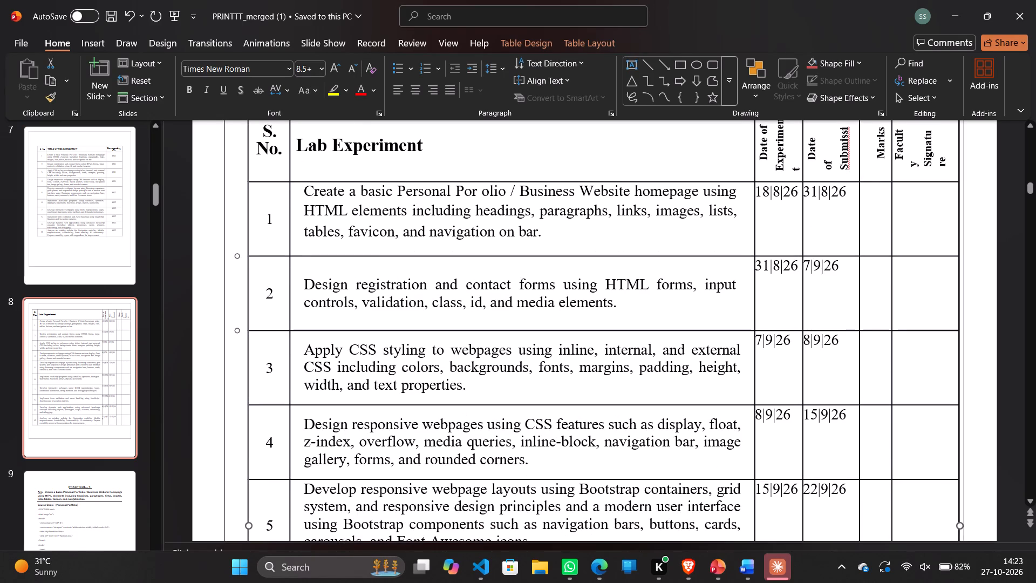
Shift the whole experiment table slightly left so it sits evenly between the page frame lines.
drag(248, 297, 240, 294)
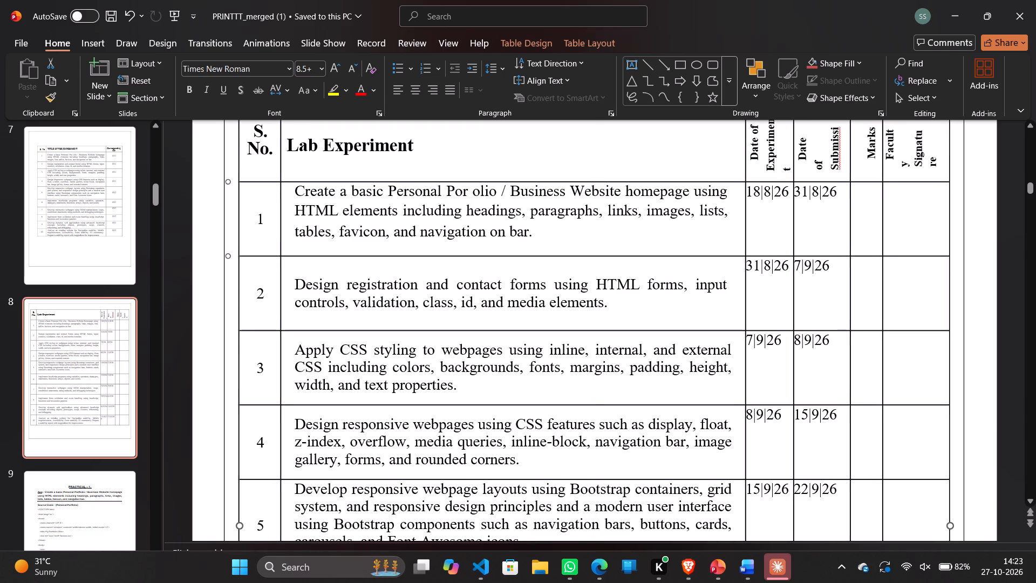
Shift the right borders of the Marks, Date of Submission and Date of Experiment columns slightly outward so experiment 10's date fits on one line.
drag(882, 236, 887, 236)
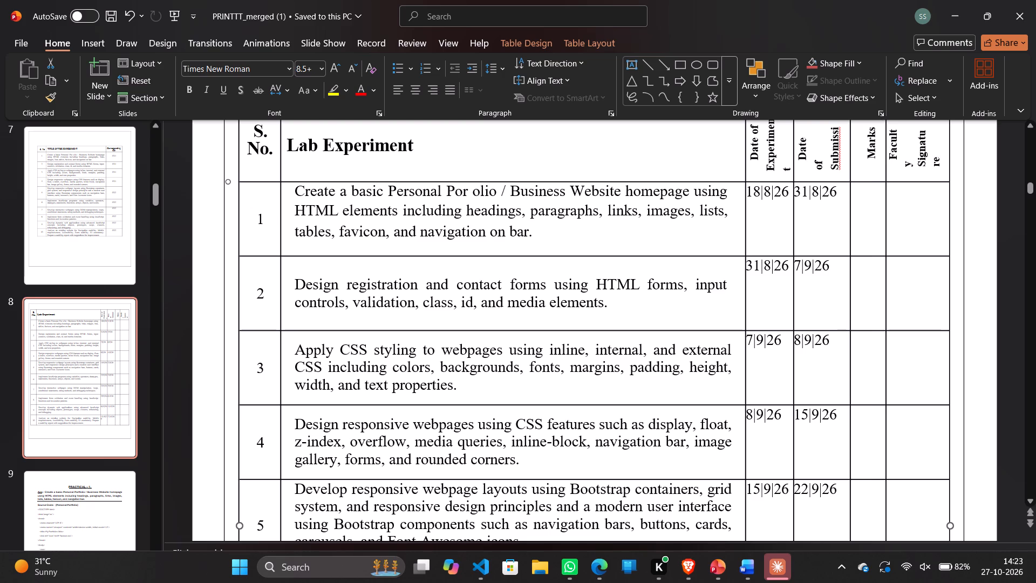
drag(848, 175, 858, 171)
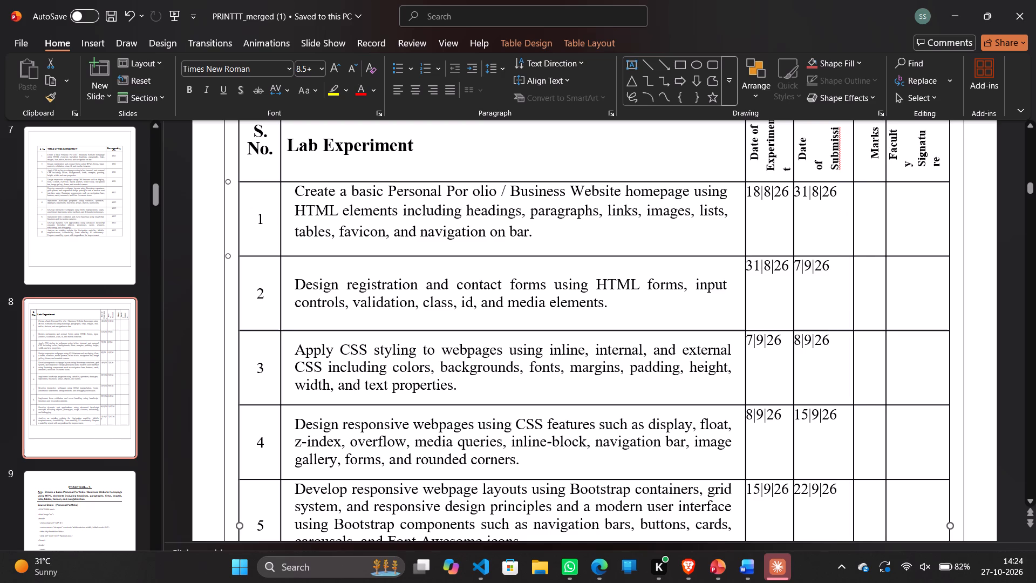
drag(792, 197, 797, 197)
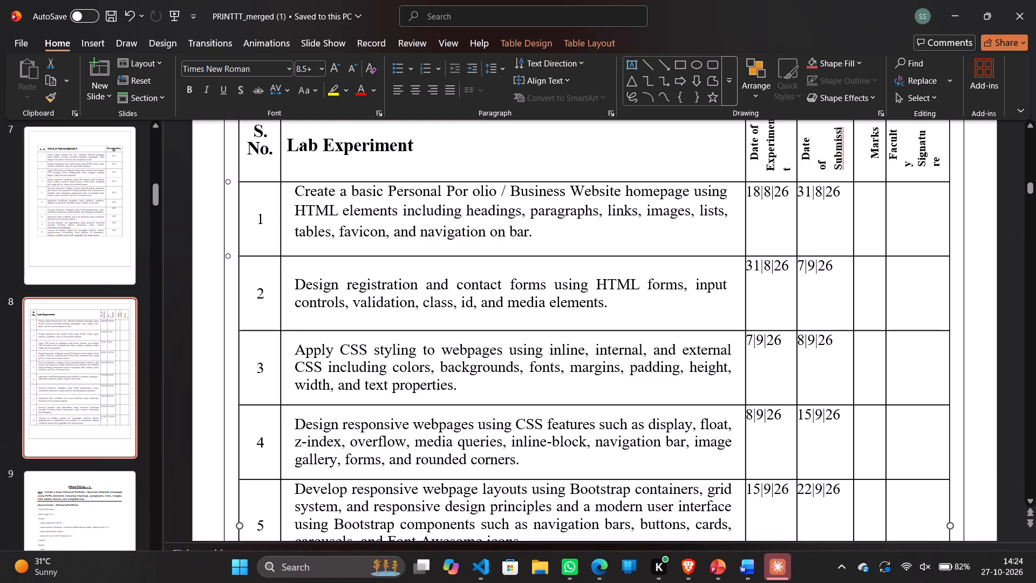
scroll(797, 197, down, 7)
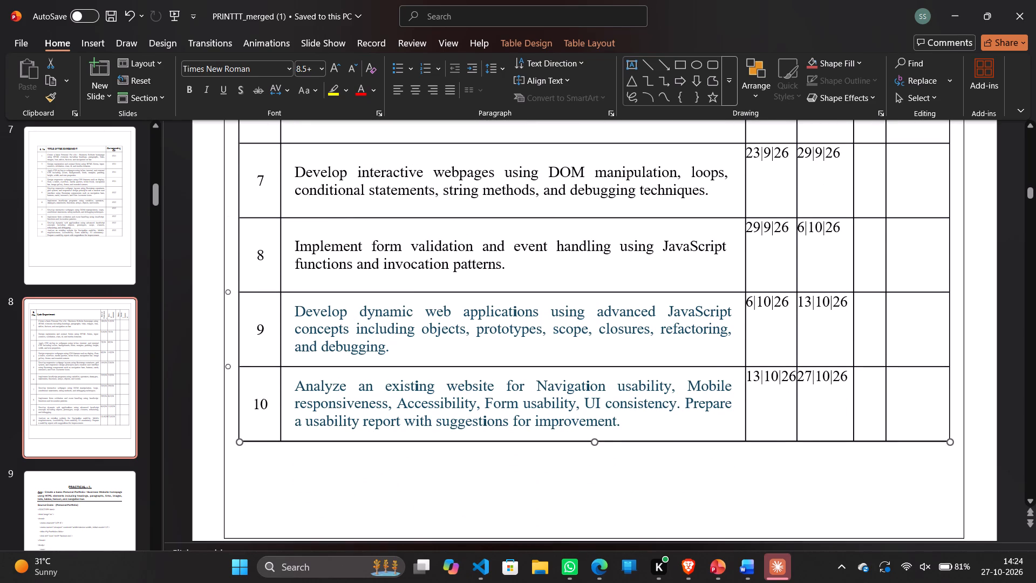
scroll(803, 318, up, 1)
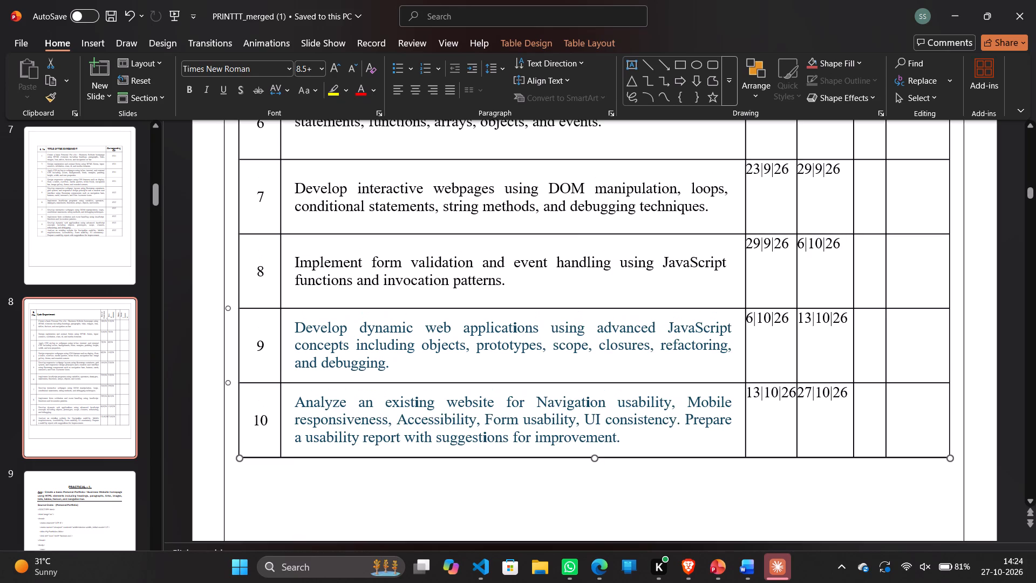
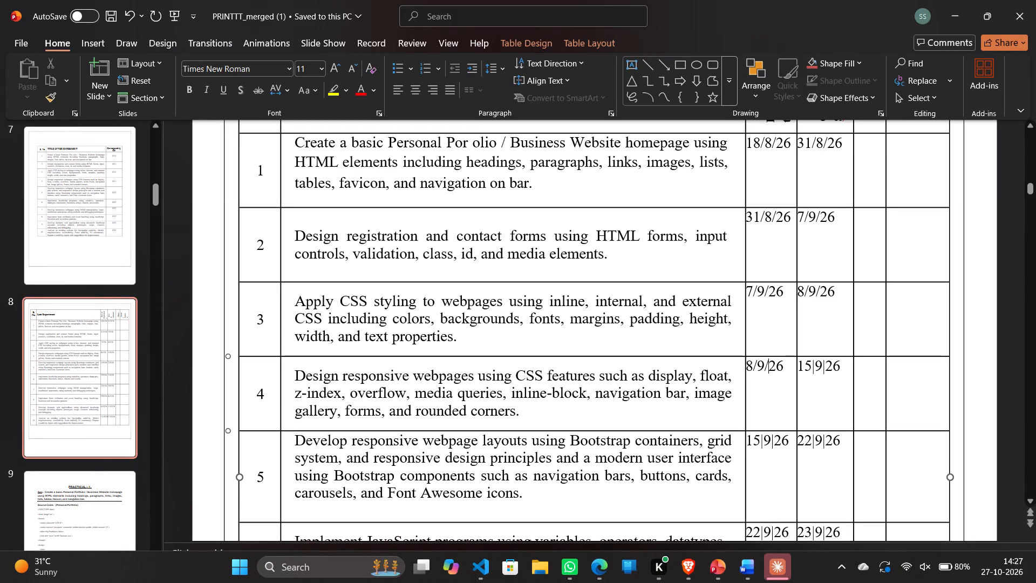
Replace the vertical-bar separators in experiment 4's Date of Submission with slashes, making it 15/9/26.
key(Right)
key(Right)
key(Right)
key(Right)
key(Right)
key(Right)
key(BackSpace)
key(slash)
key(Right)
key(Right)
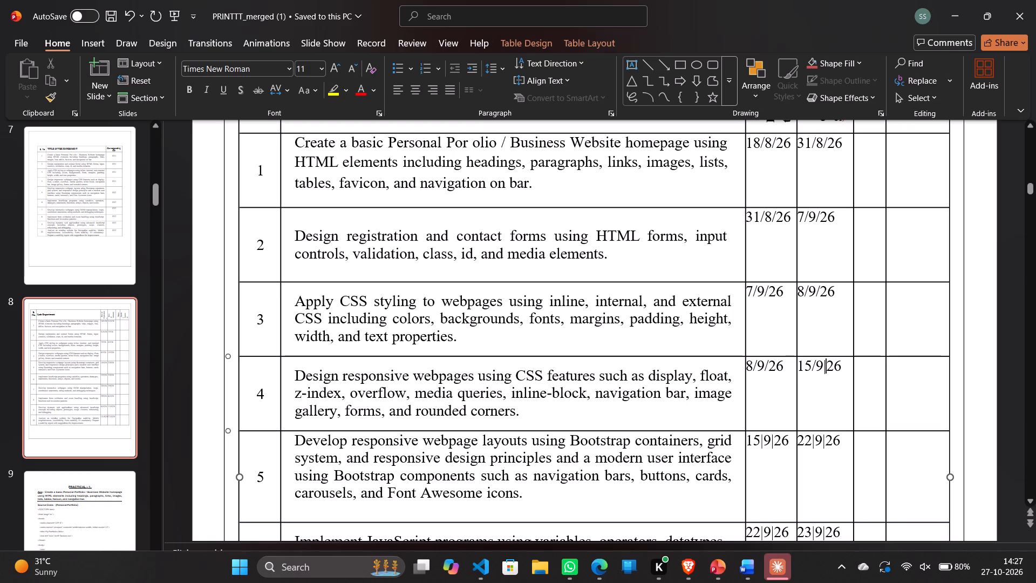
key(BackSpace)
key(slash)
Replace the vertical bars in experiment 5's Date of Experiment with slashes, making it 15/9/26.
scroll(816, 372, down, 1)
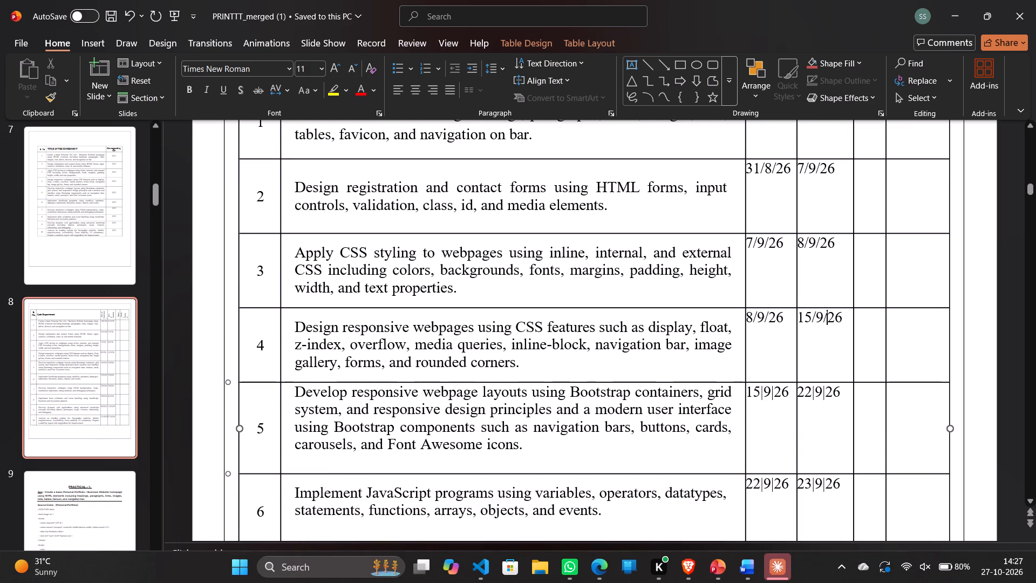
click(763, 394)
key(BackSpace)
key(slash)
key(Right)
key(Right)
key(BackSpace)
key(slash)
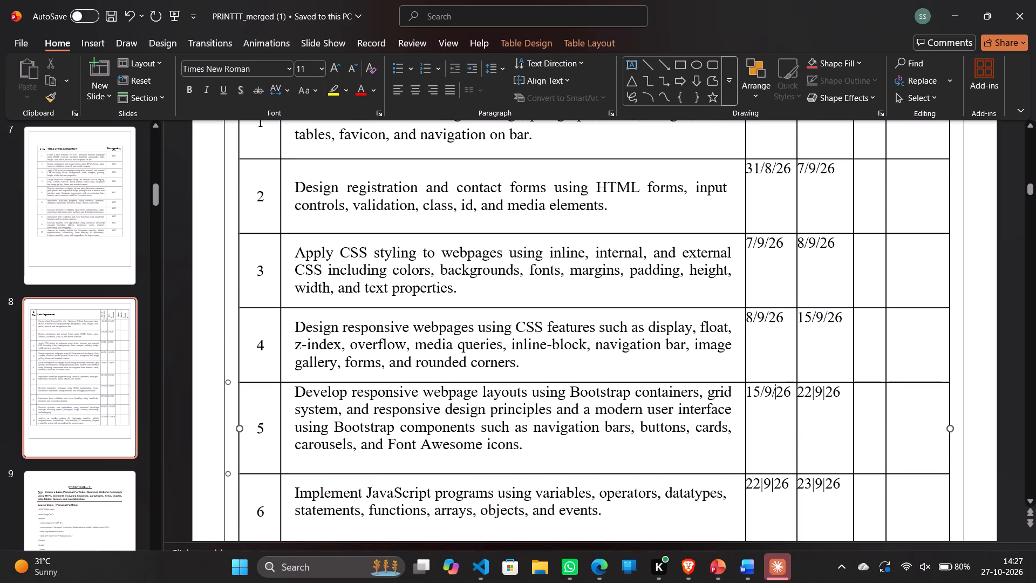
Rewrite experiment 5's Date of Submission with slash separators as 22/9/26.
key(Right)
key(Right)
key(Right)
key(Right)
key(Right)
key(Right)
key(BackSpace)
key(slash)
key(Right)
key(Right)
key(BackSpace)
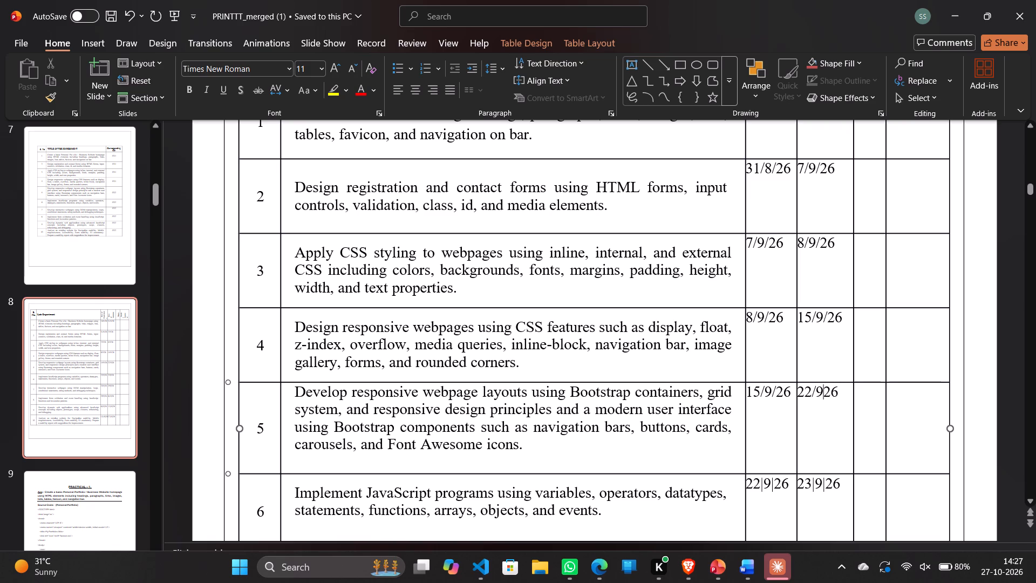
key(slash)
Rewrite experiment 6's Date of Experiment with slashes in place of the vertical bars, as 22/9/26.
scroll(763, 394, down, 1)
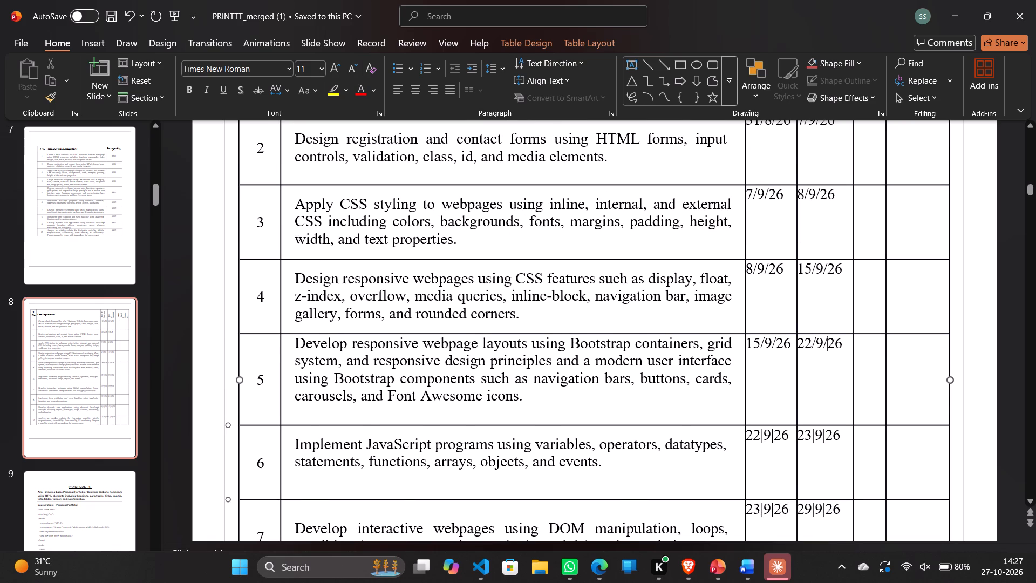
click(766, 440)
key(BackSpace)
text(/00)
key(BackSpace)
key(BackSpace)
key(Right)
key(Right)
key(BackSpace)
key(slash)
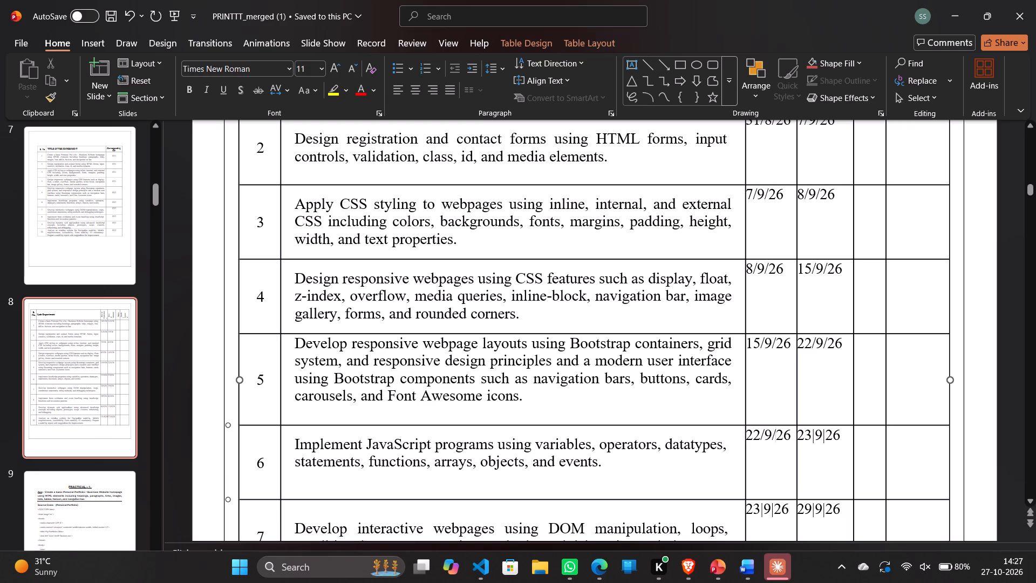
Replace both vertical bars in experiment 6's Date of Submission with slashes, making it 23/9/26.
key(Right)
key(Right)
key(Right)
key(Right)
key(Right)
key(Right)
key(Right)
key(Right)
key(BackSpace)
key(slash)
key(Left)
key(Left)
key(BackSpace)
key(slash)
Replace the vertical bars in experiment 7's Date of Experiment with slashes, making it 23/9/26.
scroll(766, 440, down, 1)
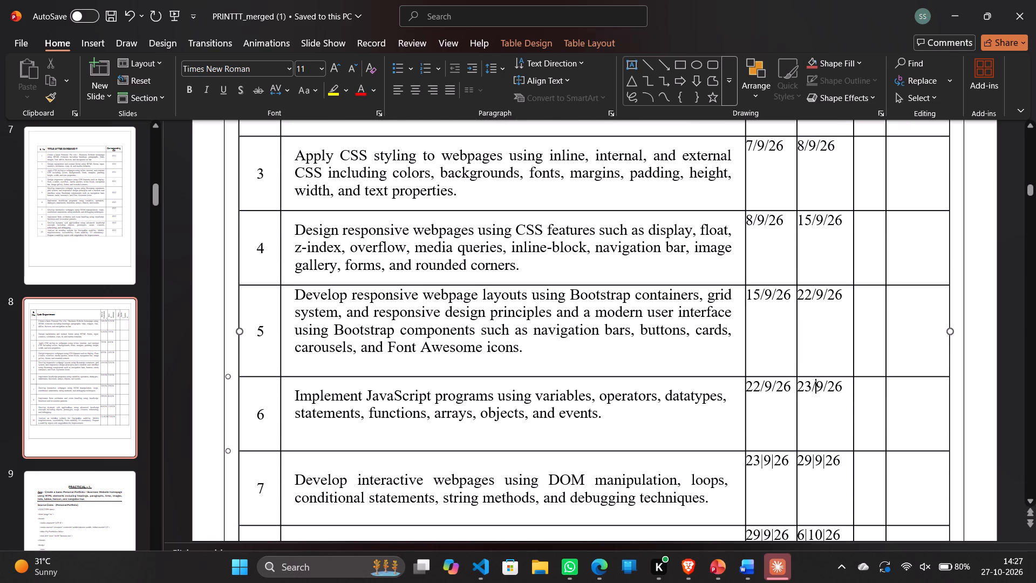
scroll(766, 440, down, 1)
click(766, 463)
key(BackSpace)
key(slash)
key(Right)
key(Right)
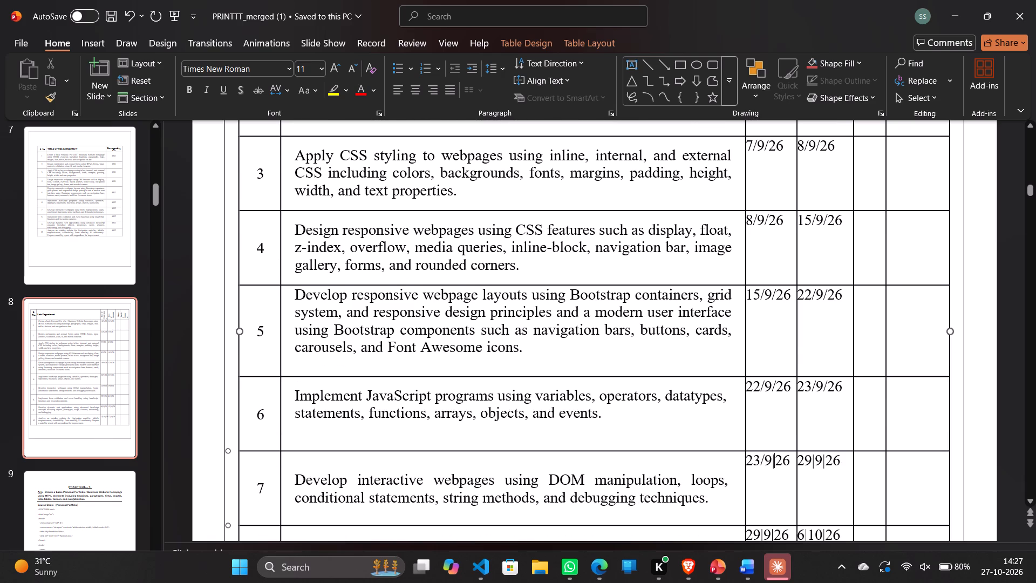
key(Right)
key(Left)
key(BackSpace)
key(slash)
Rewrite experiment 7's Date of Submission with slash separators as 29/9/26.
key(Right)
key(Right)
key(Right)
key(Right)
key(Right)
key(Right)
key(BackSpace)
key(slash)
key(Right)
key(Right)
key(BackSpace)
key(slash)
Replace the vertical bars in experiment 8's Date of Experiment with slashes, making it 29/9/26.
scroll(766, 463, down, 3)
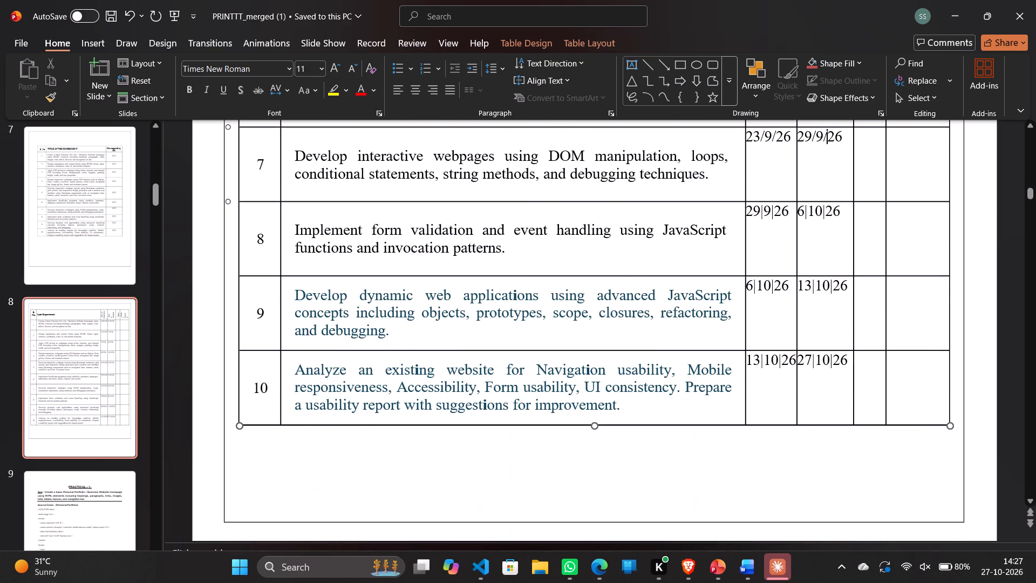
click(762, 215)
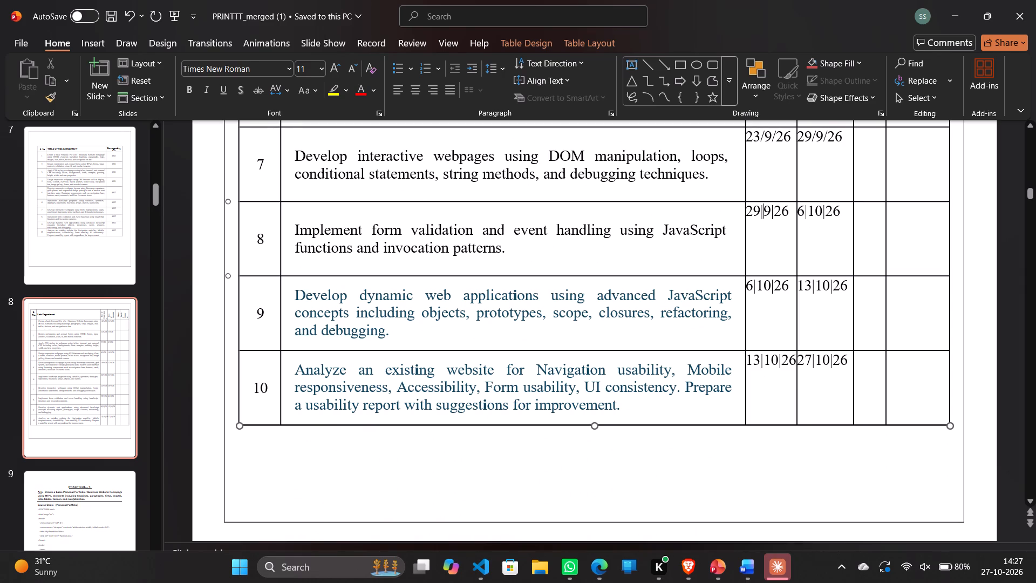
key(BackSpace)
key(slash)
key(Right)
key(Right)
key(BackSpace)
key(slash)
Rewrite experiment 8's Date of Submission with slash separators as 6/10/26.
key(Right)
key(Right)
key(Right)
key(Right)
key(Right)
key(BackSpace)
key(slash)
key(Right)
key(Right)
key(Right)
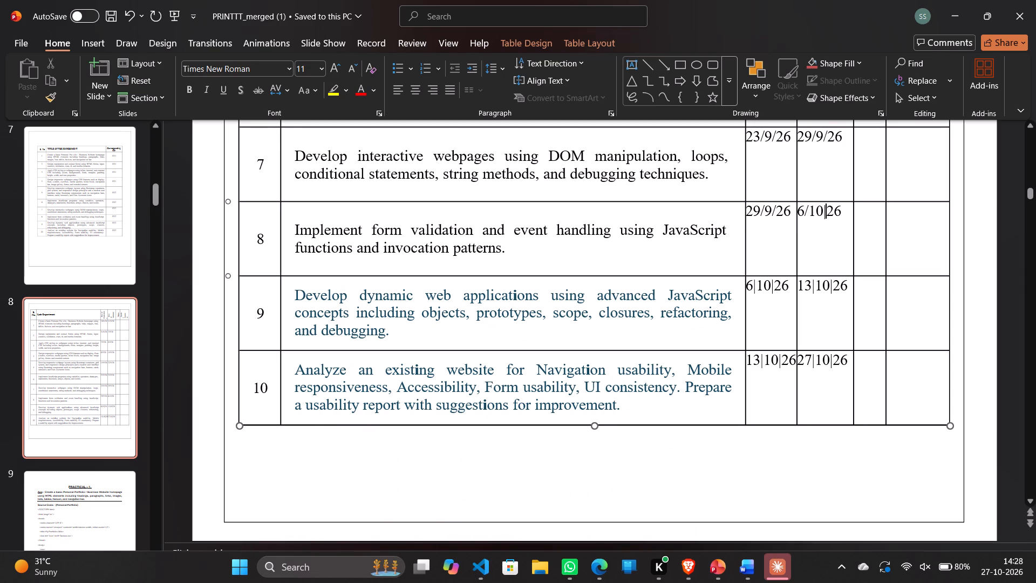
key(BackSpace)
key(slash)
Replace both vertical bars in experiment 9's Date of Submission with slashes, making it 13/10/26.
key(Down)
key(Right)
key(BackSpace)
key(slash)
key(Left)
key(Left)
key(Left)
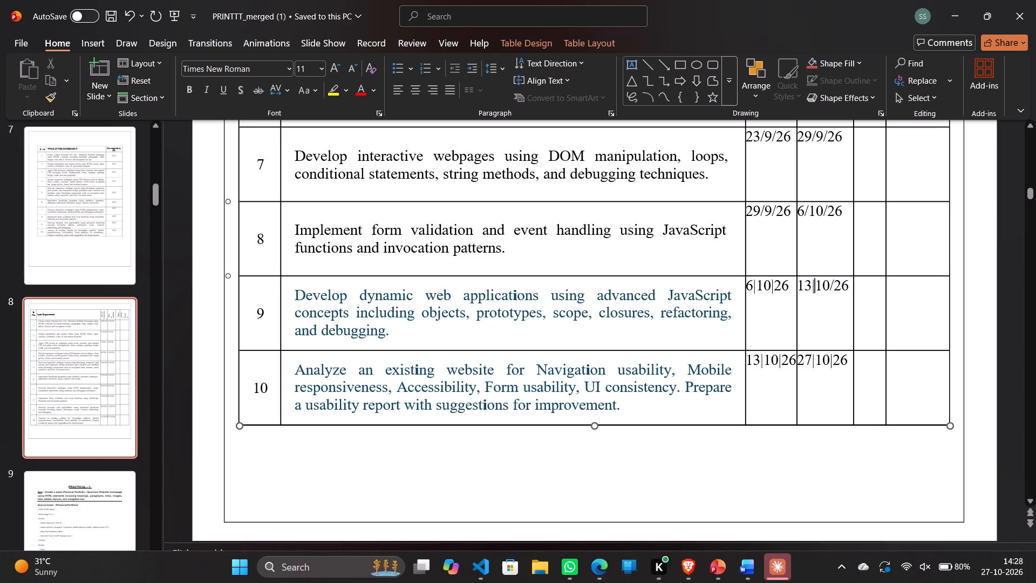
key(BackSpace)
key(slash)
Rewrite experiment 9's Date of Experiment with slashes in place of the vertical bars, as 6/10/26.
key(Left)
key(Left)
key(Left)
key(Left)
key(Left)
key(Left)
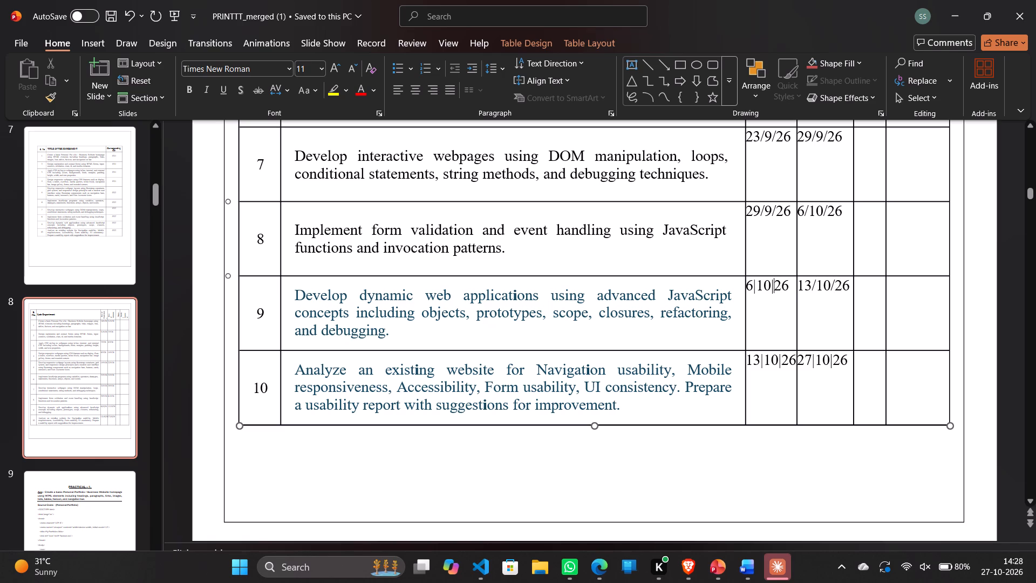
key(BackSpace)
key(slash)
key(Left)
key(Left)
key(Left)
key(BackSpace)
key(slash)
Replace the vertical bars in experiment 10's Date of Experiment with slashes, making it 13/10/26.
key(Down)
key(Right)
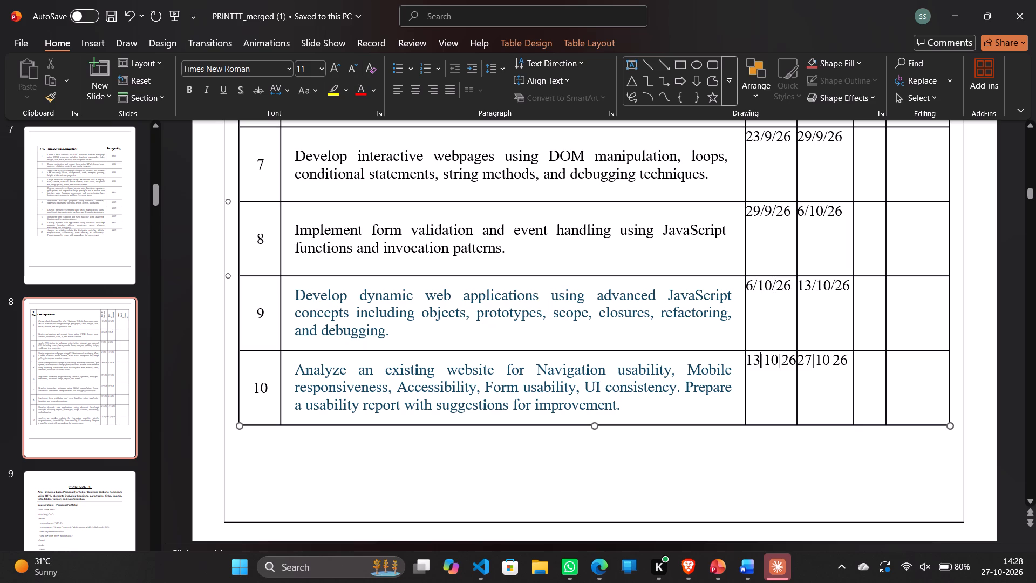
key(BackSpace)
key(slash)
key(Right)
key(Right)
key(Right)
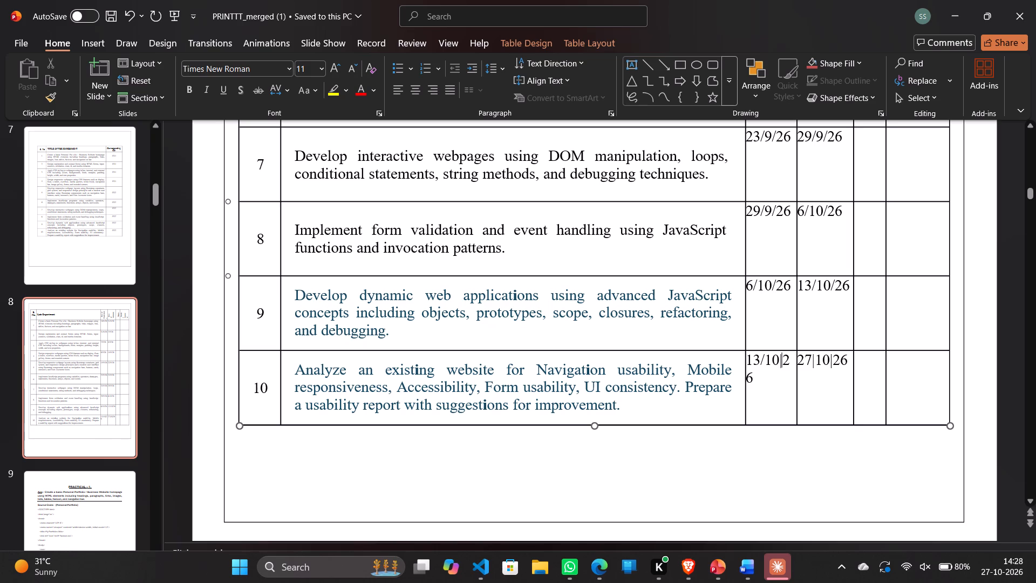
key(BackSpace)
key(slash)
Shift the right borders of the Date of Experiment and Date of Submission columns slightly outward so every date fits on one line.
drag(797, 342, 802, 343)
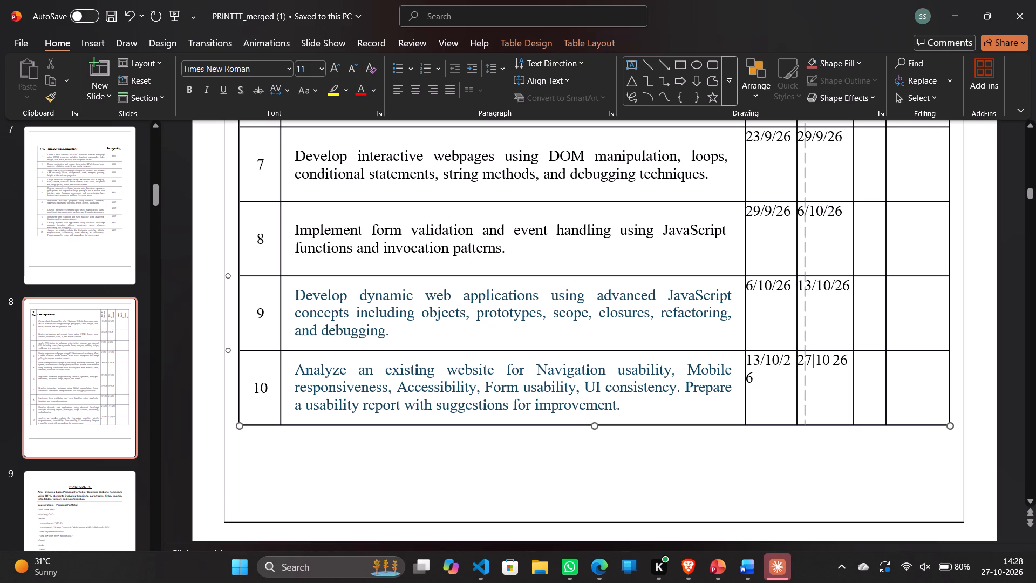
drag(802, 343, 803, 341)
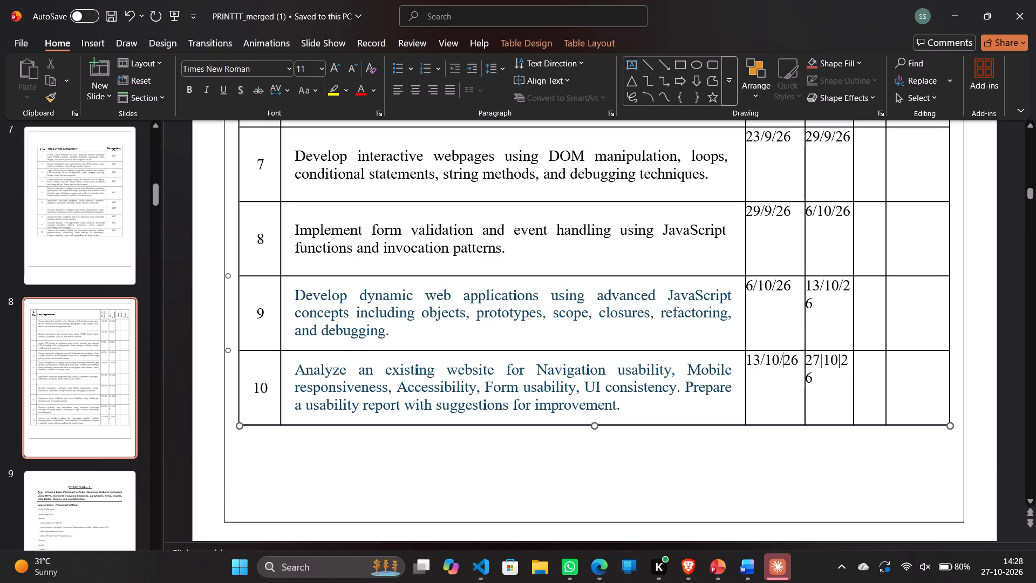
drag(853, 311, 859, 310)
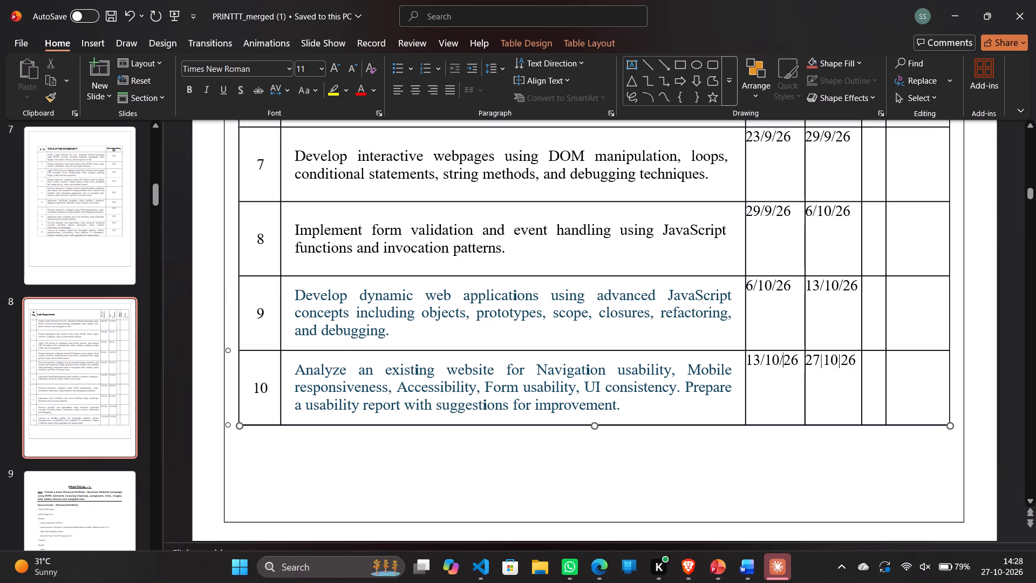
Replace both vertical bars in experiment 10's Date of Submission with slashes, making it 27/10/26.
click(826, 362)
key(BackSpace)
key(slash)
key(Right)
key(Right)
key(Right)
key(BackSpace)
key(slash)
Widen the Marks column of the lab experiment table slightly by shifting its border with the Faculty Signature column outward.
scroll(833, 373, up, 12)
scroll(833, 373, down, 1)
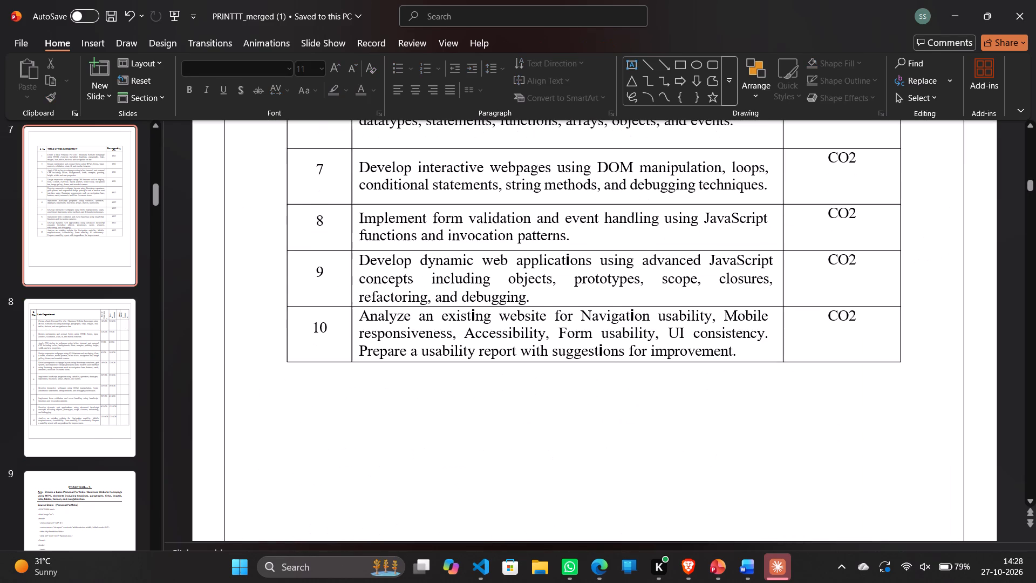
scroll(833, 373, down, 2)
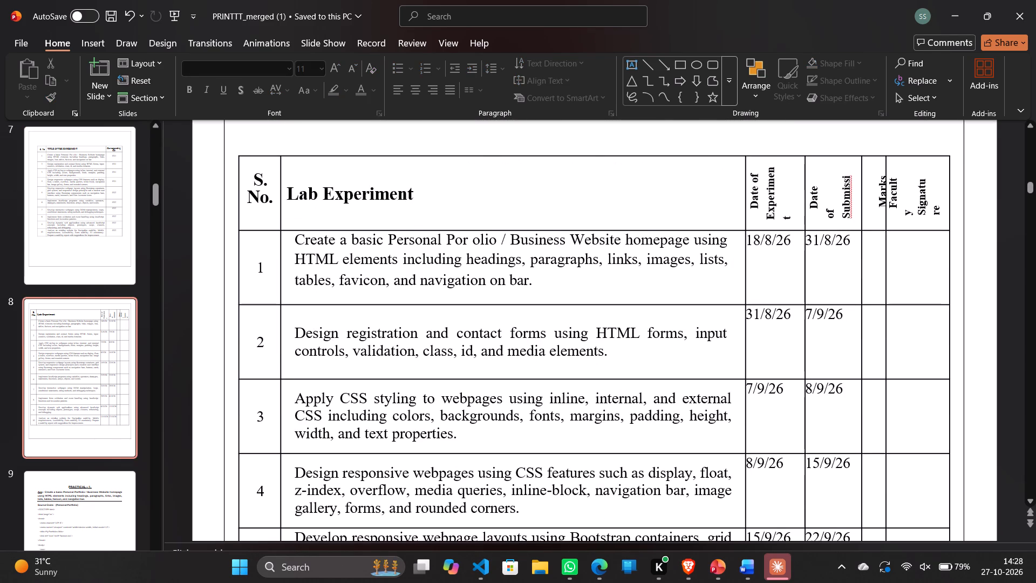
drag(885, 239, 890, 239)
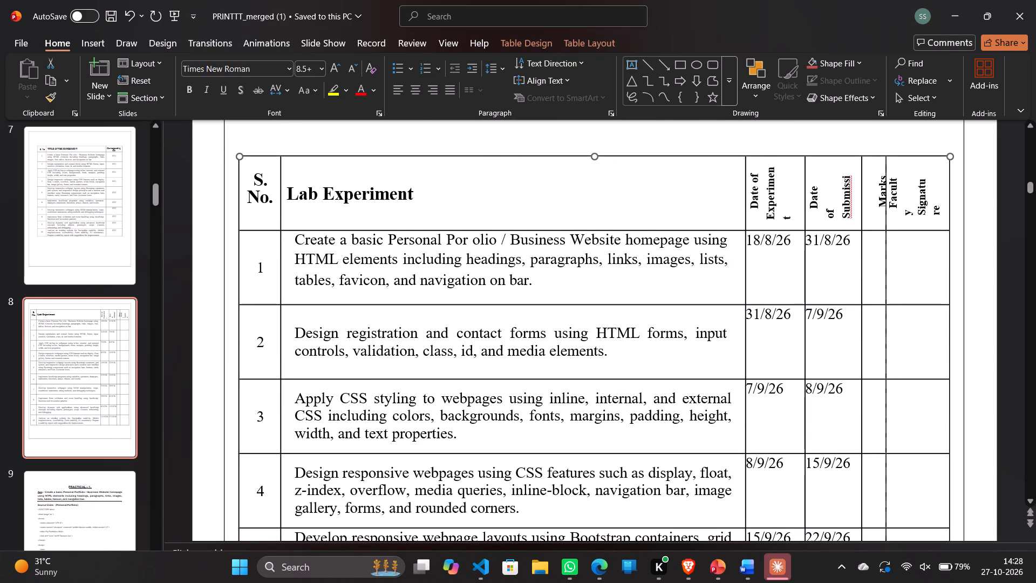
drag(890, 239, 891, 239)
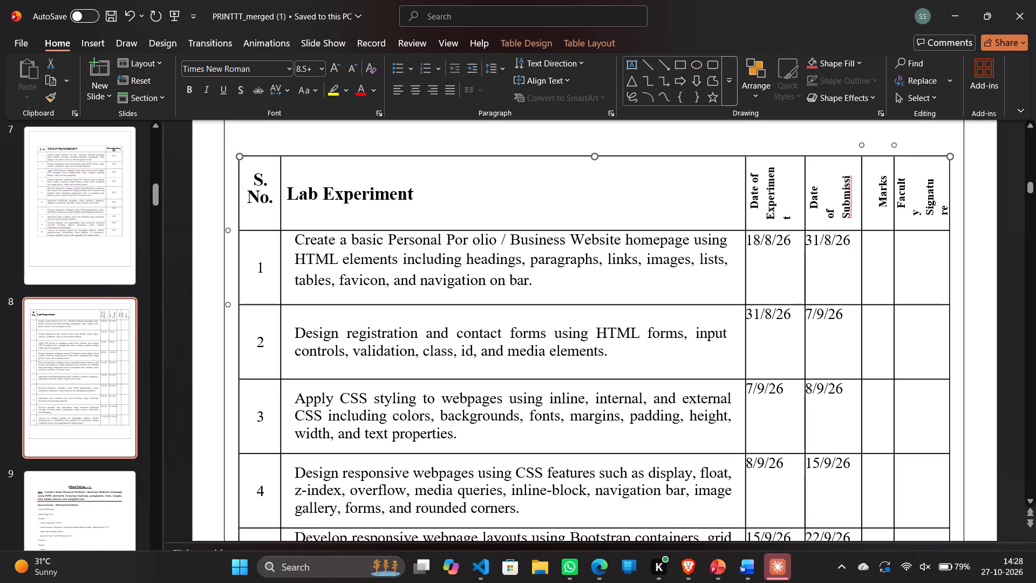
Add a leading zero to the day in experiment 9's Date of Experiment, making it 06/10/26.
scroll(858, 243, down, 4)
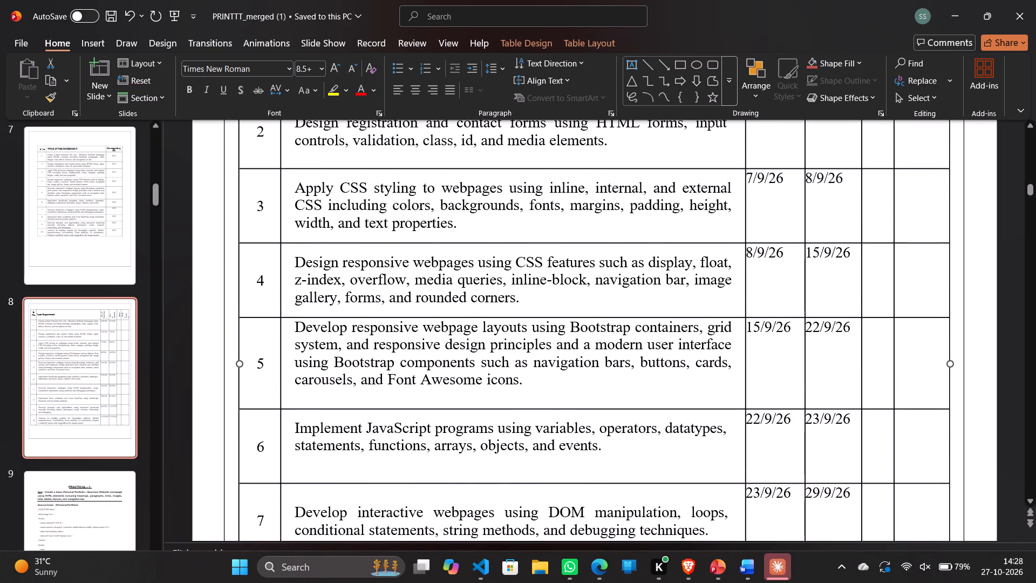
scroll(858, 243, down, 1)
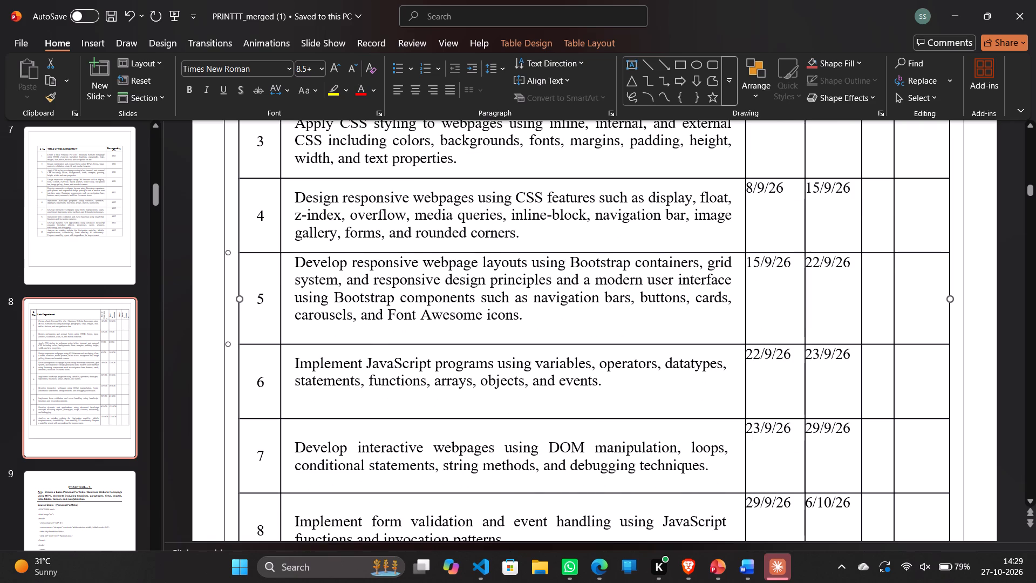
scroll(799, 333, down, 4)
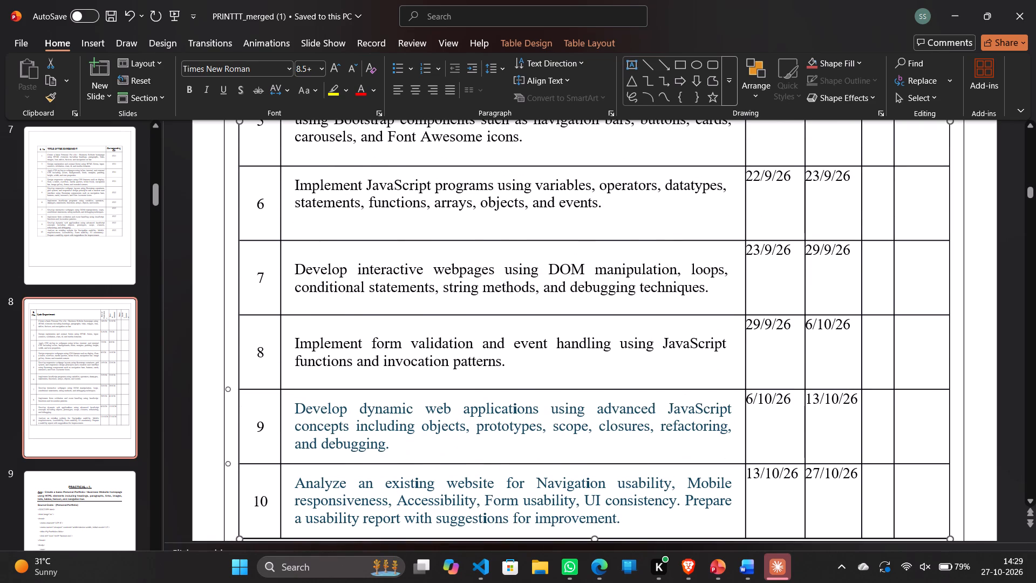
click(752, 398)
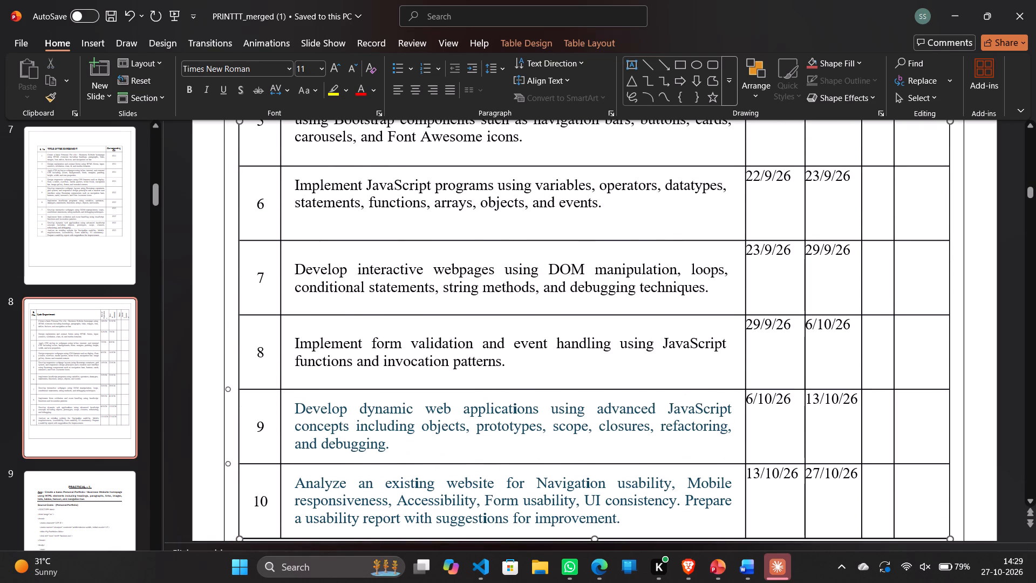
key(Left)
key(0)
Pad experiment 8's dates with leading zeros: Date of Experiment 29/09/26 and Date of Submission 06/10/26.
click(766, 325)
key(0)
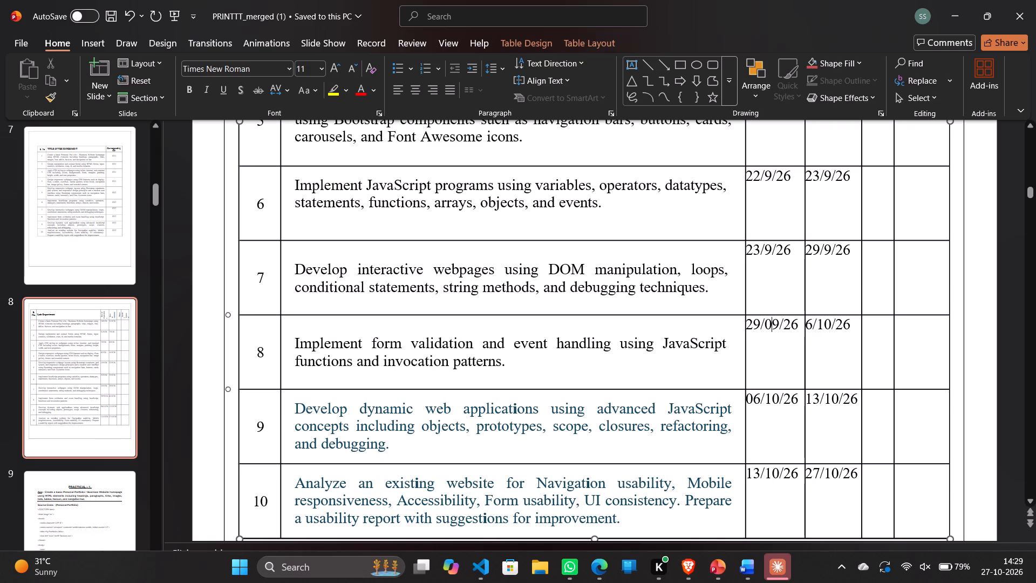
click(807, 321)
key(0)
Add a leading zero to the month in experiment 7's dates: Date of Submission 29/09/26 and Date of Experiment 23/09/26.
click(825, 250)
key(0)
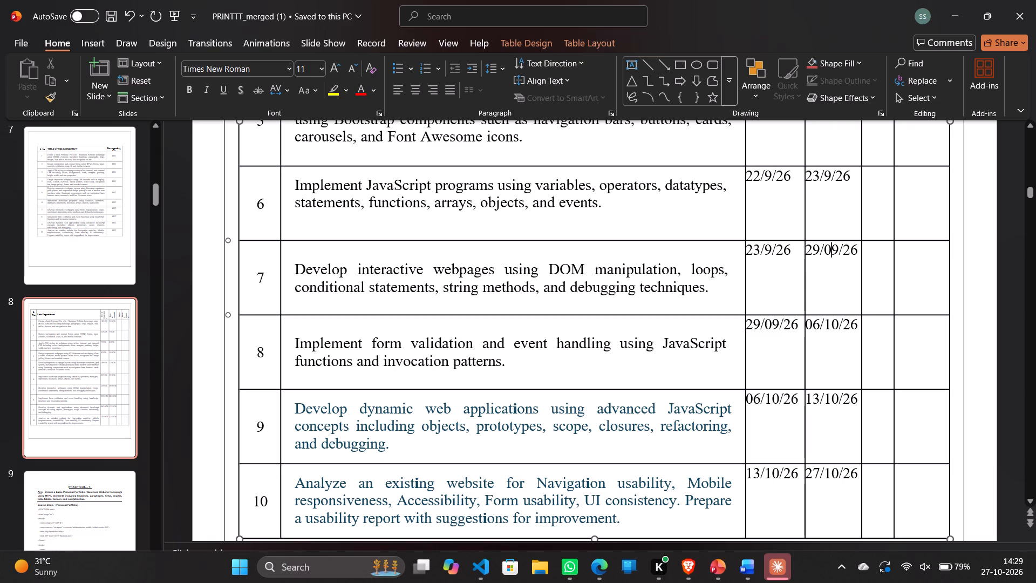
click(768, 249)
key(0)
Add a leading zero to the month in experiment 6's dates: Date of Experiment 22/09/26 and Date of Submission 23/09/26.
scroll(768, 249, up, 2)
click(767, 193)
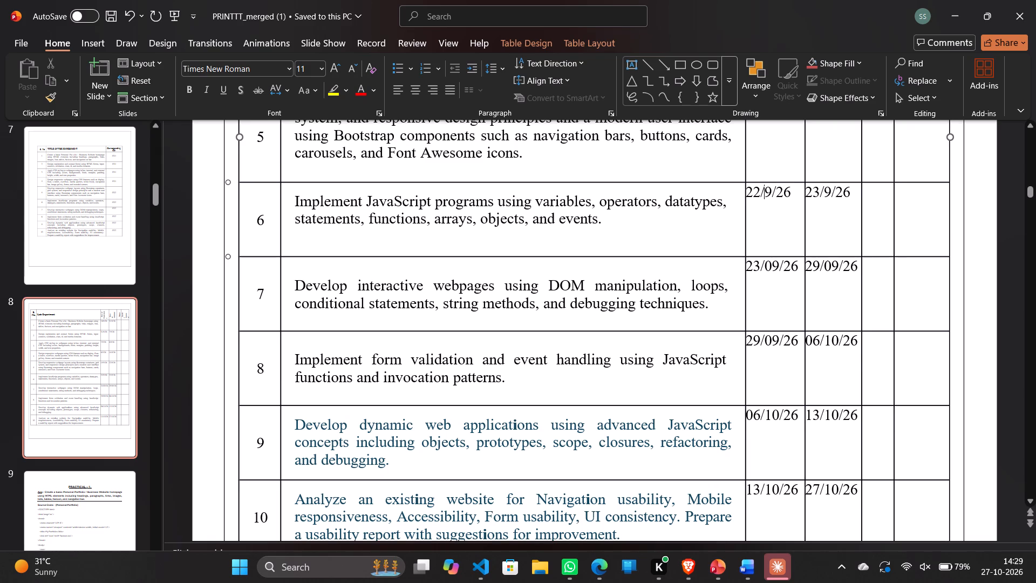
key(0)
key(Right)
key(Right)
key(Right)
key(Right)
key(Right)
key(Right)
key(Right)
key(Right)
key(minus)
key(BackSpace)
key(0)
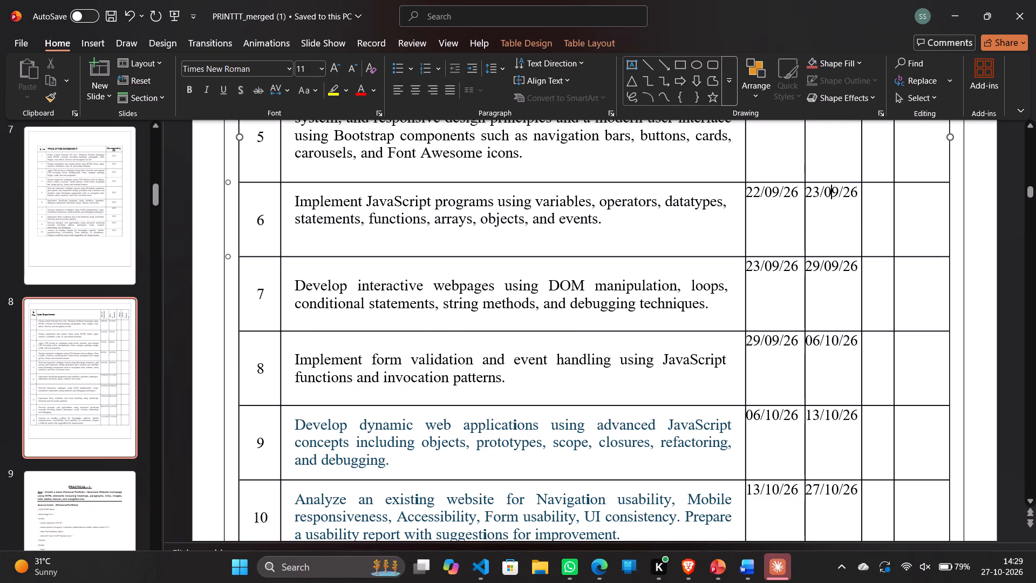
Add a leading zero to the month in experiment 5's dates: Date of Submission 22/09/26 and Date of Experiment 15/09/26.
key(Up)
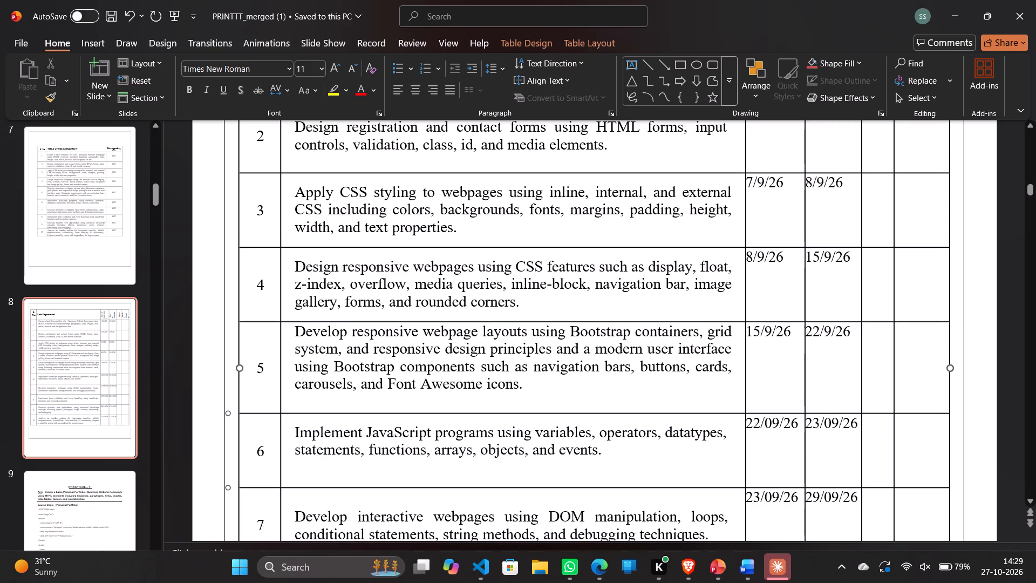
key(Left)
key(0)
key(Left)
key(Left)
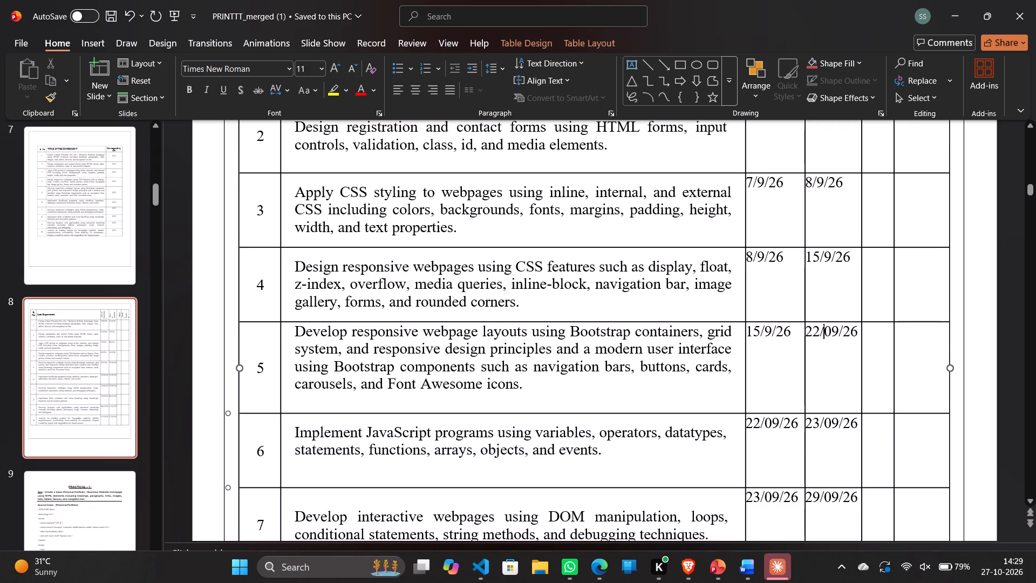
key(Left)
key(Left)
key(Left)
key(Left)
key(Left)
key(Left)
key(Left)
key(0)
Add leading zeros to the month and day in experiment 4's Date of Experiment, making it 08/09/26.
key(Up)
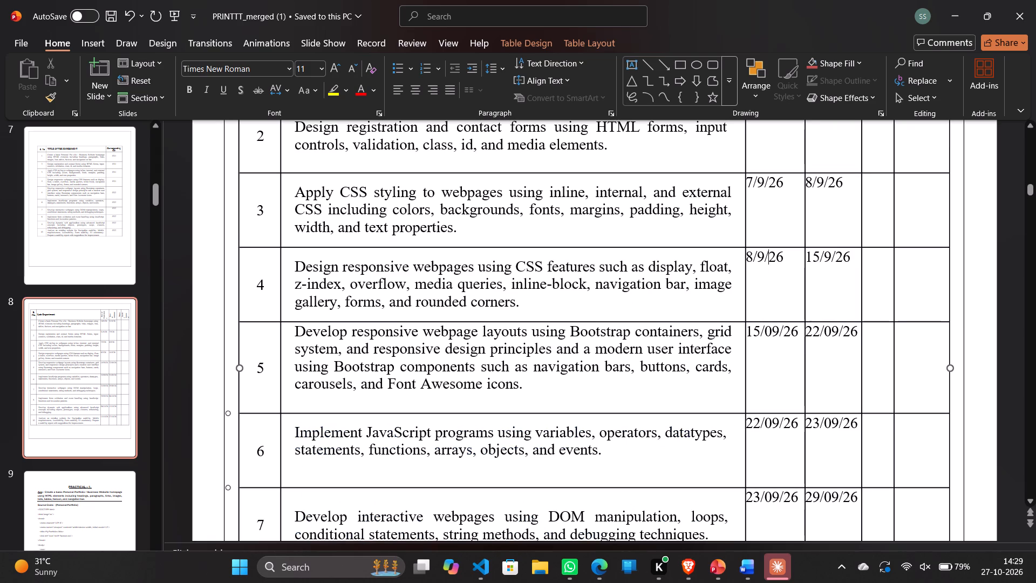
key(Left)
key(Left)
key(0)
key(Left)
key(Left)
key(0)
key(BackSpace)
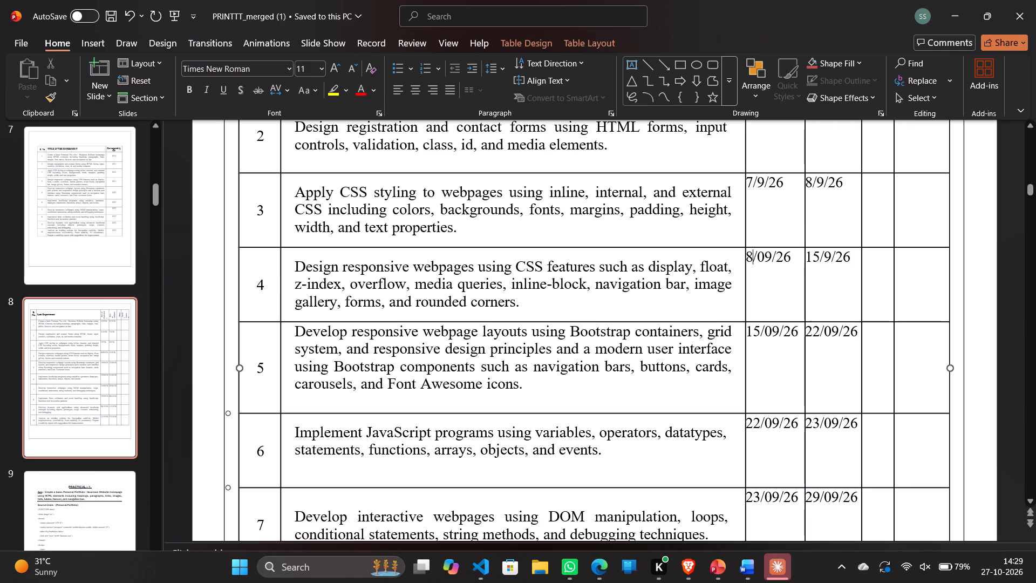
key(Left)
key(0)
Add a leading zero to the month in experiment 4's Date of Submission, making it 15/09/26.
key(Right)
key(Right)
key(Right)
key(Right)
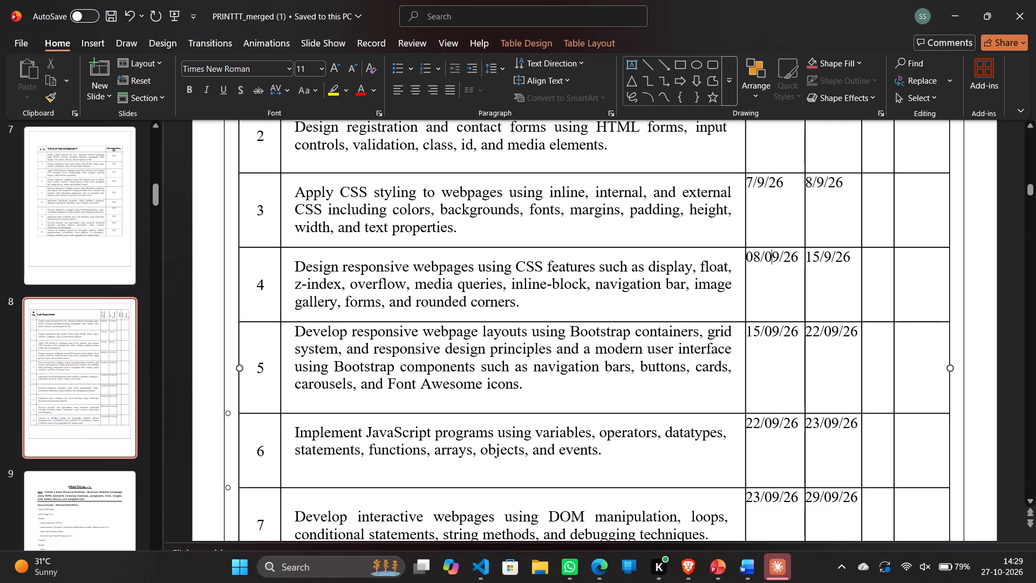
key(Right)
key(Right)
key(Right)
key(Right)
key(Right)
key(Right)
key(Right)
key(0)
Add leading zeros to the month and day in experiment 3's Date of Submission, making it 08/09/26.
key(Up)
key(Left)
key(Left)
key(0)
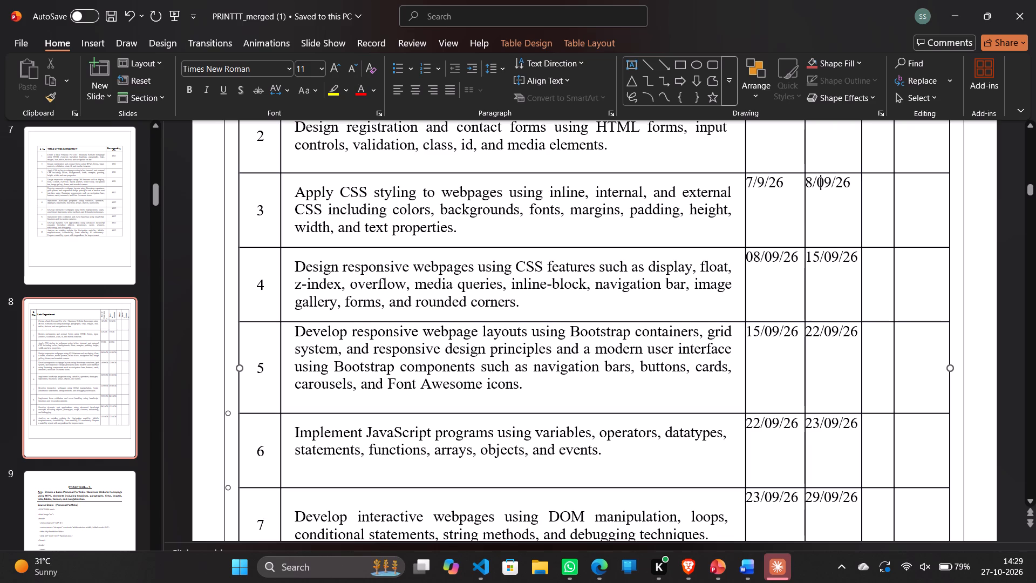
key(Left)
key(Left)
key(Left)
key(0)
Add leading zeros to the month and day in experiment 3's Date of Experiment, making it 07/09/26.
key(Left)
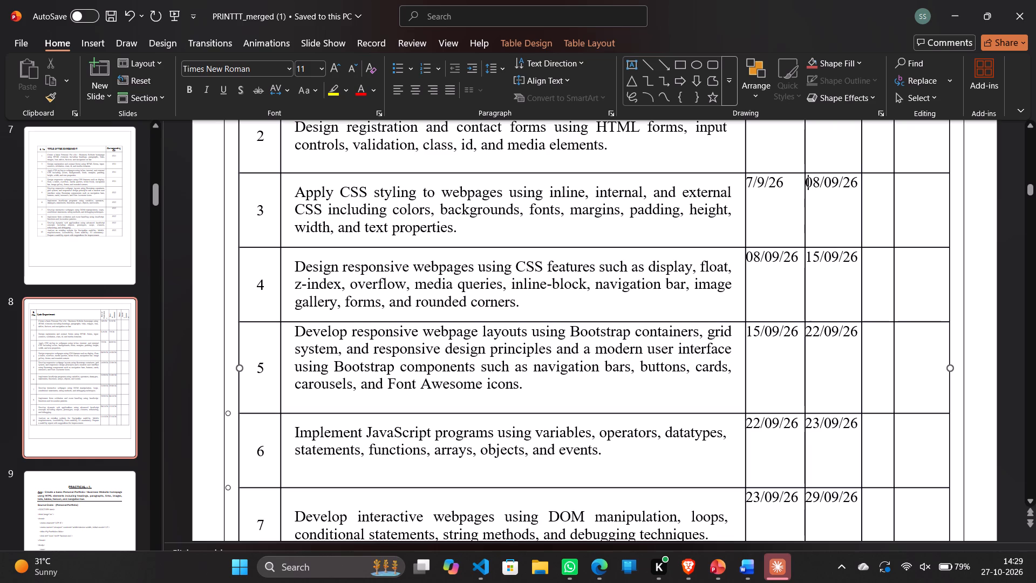
key(Left)
key(Left)
key(Left)
key(Left)
key(Left)
key(0)
key(Left)
key(Left)
key(0)
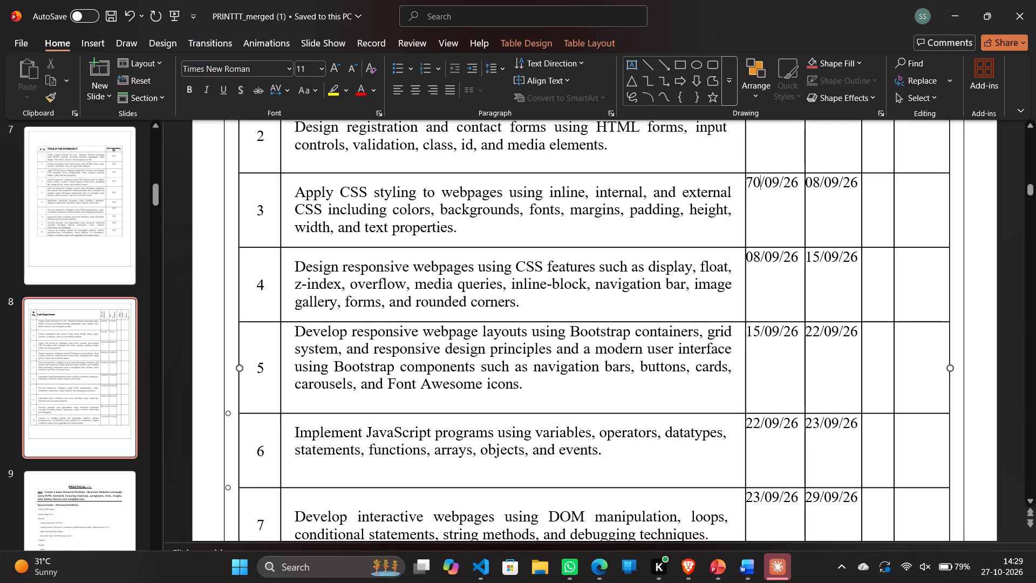
key(BackSpace)
key(0)
key(BackSpace)
key(Left)
key(0)
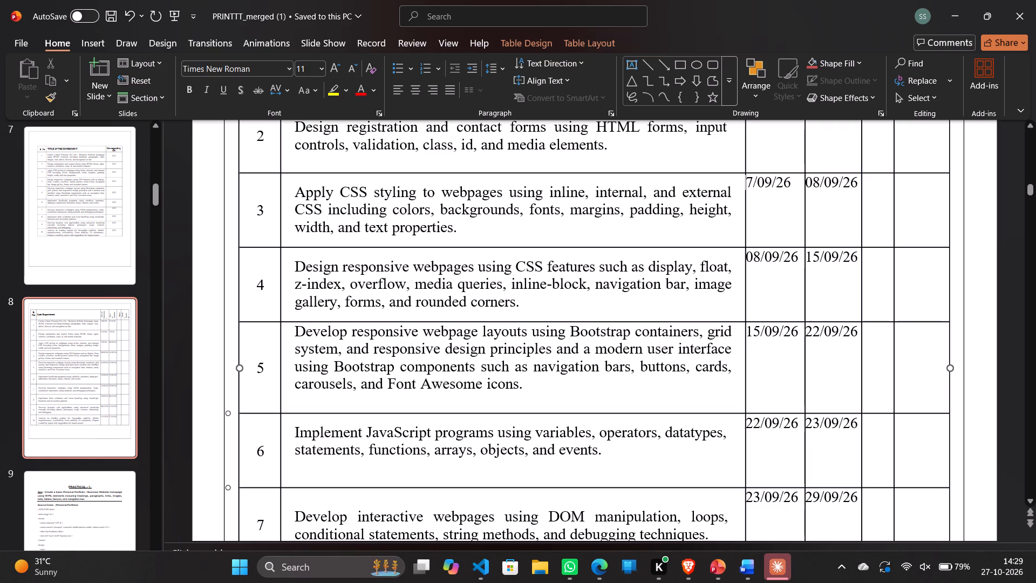
Add a leading zero to the month in experiment 2's Date of Experiment, making it 31/08/26.
key(Up)
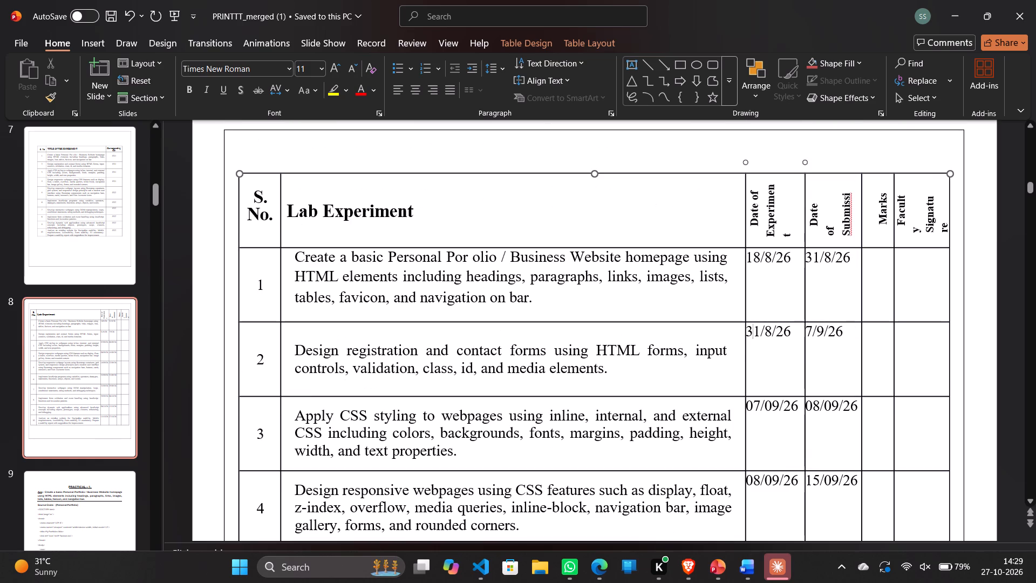
key(Right)
key(Right)
key(0)
Add leading zeros to the day and month in experiment 2's Date of Submission, making it 07/09/26.
key(Right)
key(Right)
key(Right)
key(Right)
key(Right)
key(Right)
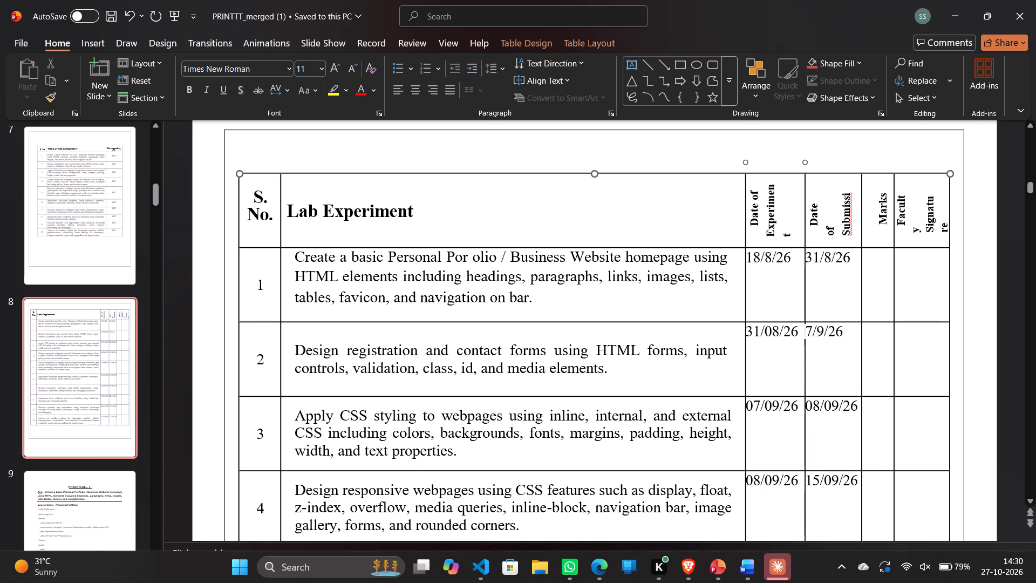
key(Left)
key(0)
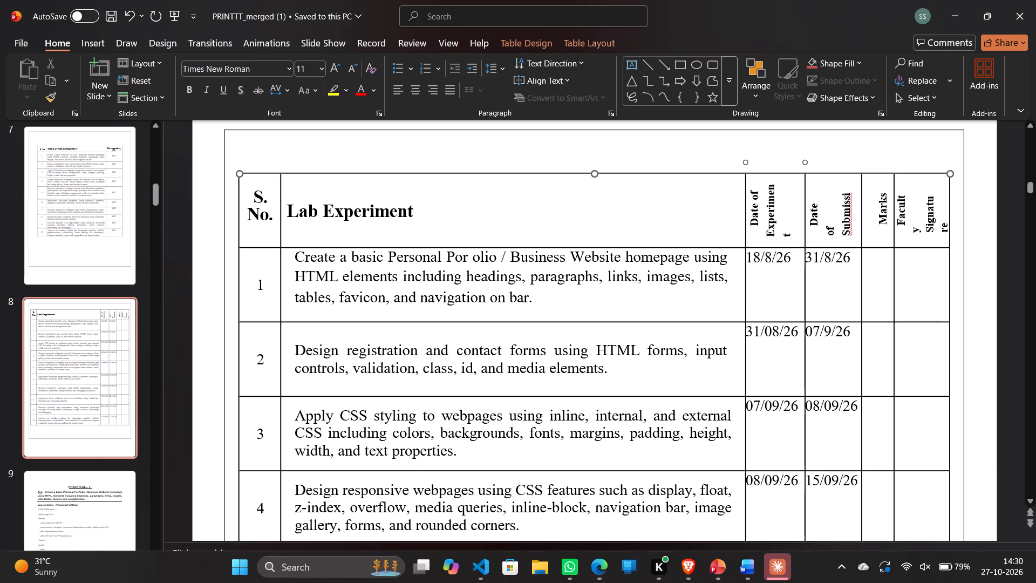
key(Right)
key(Right)
key(Right)
key(Left)
key(0)
Add a leading zero to the month in experiment 1's Date of Submission, making it 31/08/26.
key(Up)
key(Left)
key(0)
Add a leading zero to the month in experiment 1's Date of Experiment, making it 18/08/26.
key(Left)
key(Left)
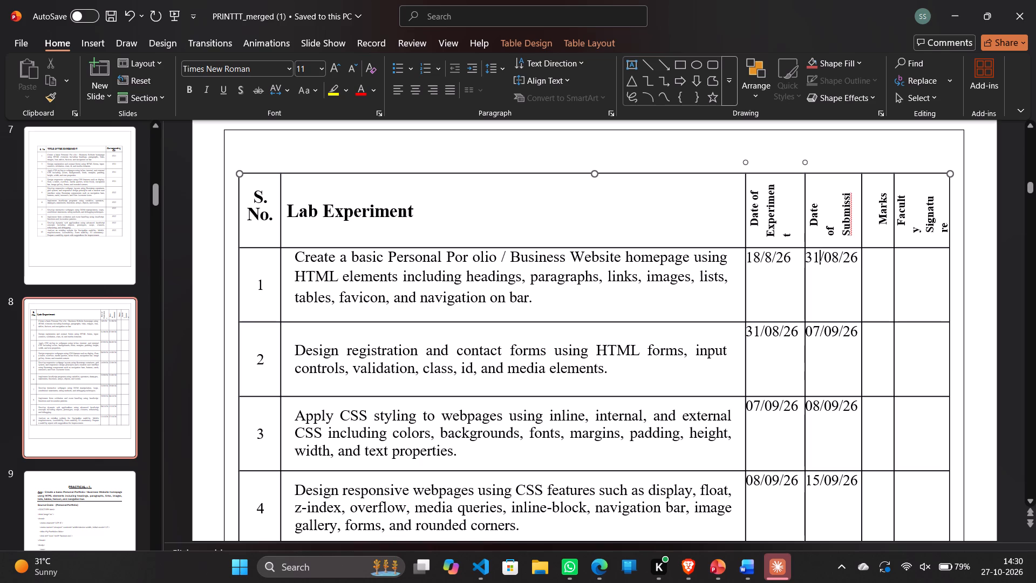
key(Left)
key(Left)
key(Left)
key(Left)
key(Left)
key(Left)
key(Left)
key(0)
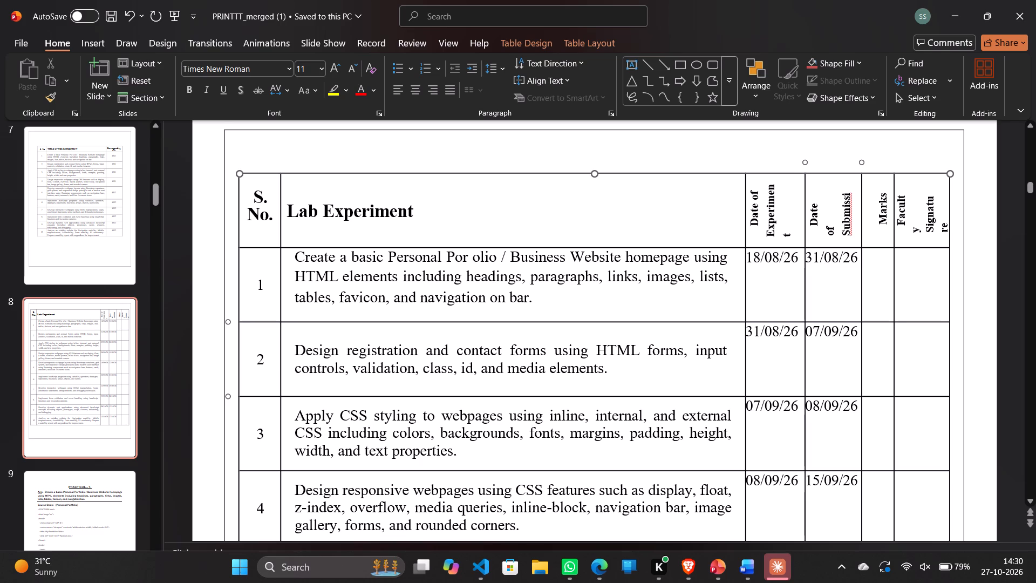
Review the rest of the experiment table's dates and the code and output slides for practicals 1 and 2.
scroll(831, 338, down, 6)
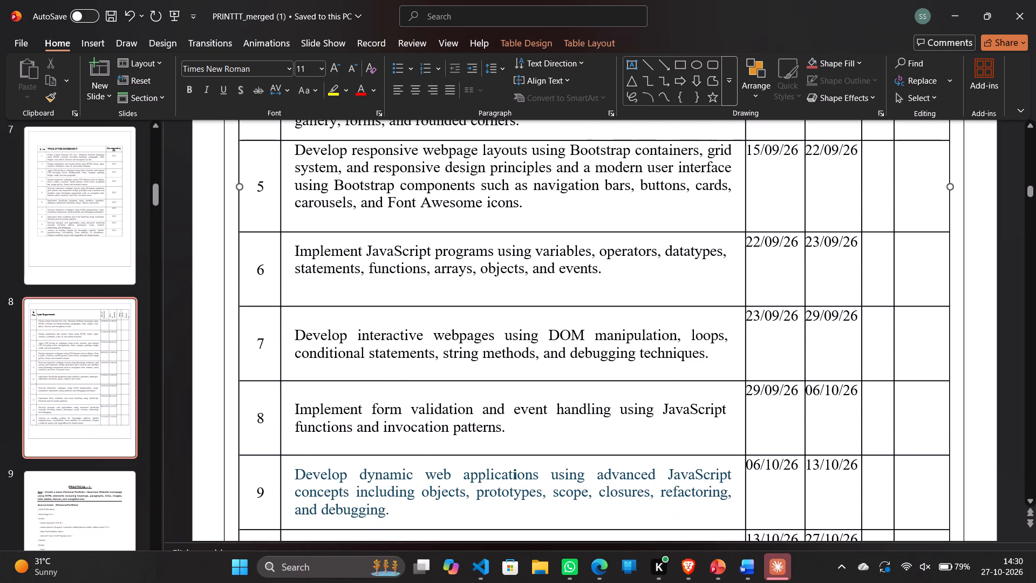
scroll(835, 407, down, 3)
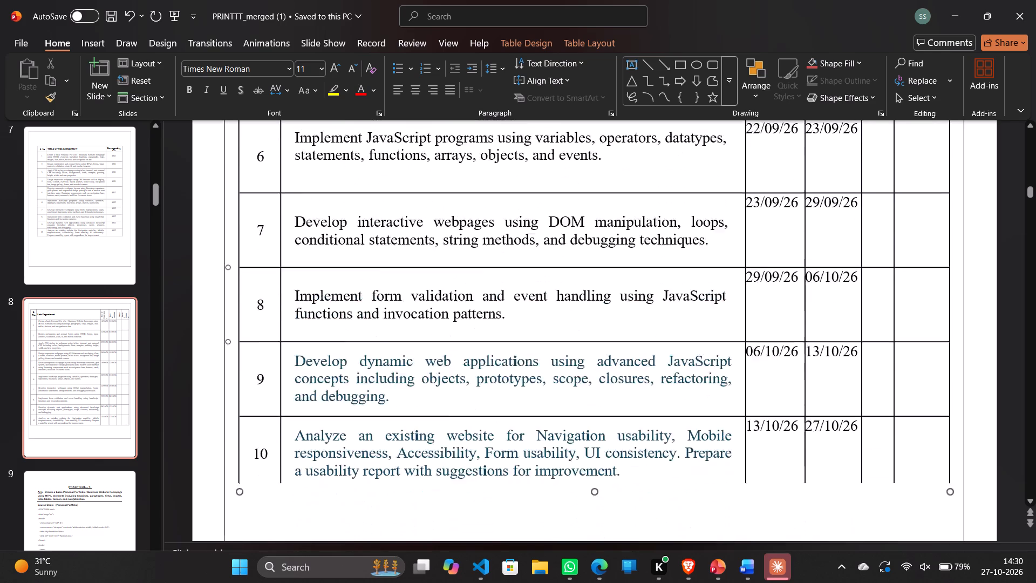
scroll(835, 407, down, 20)
scroll(835, 407, down, 17)
scroll(835, 407, down, 11)
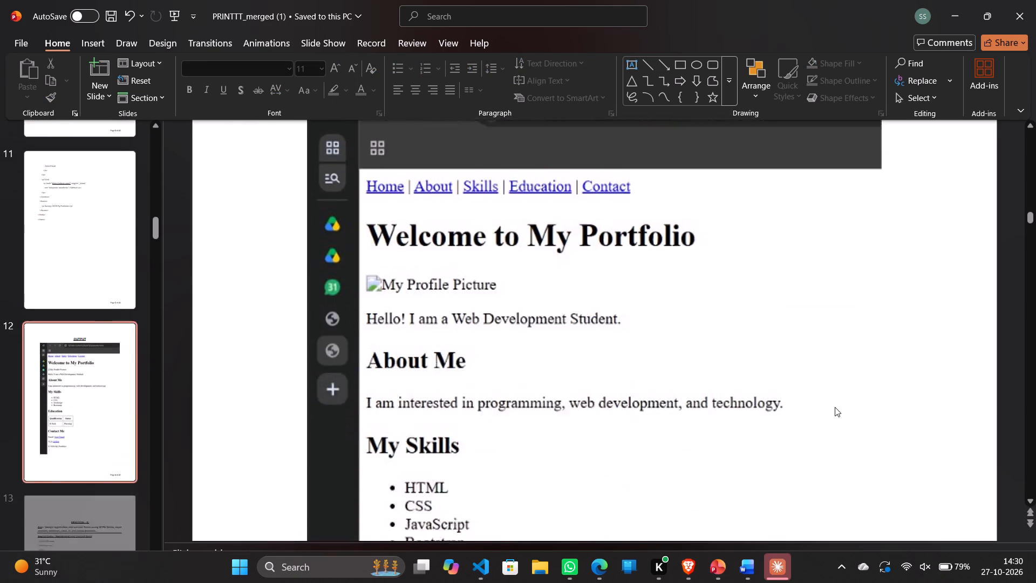
scroll(835, 407, up, 2)
scroll(835, 407, down, 7)
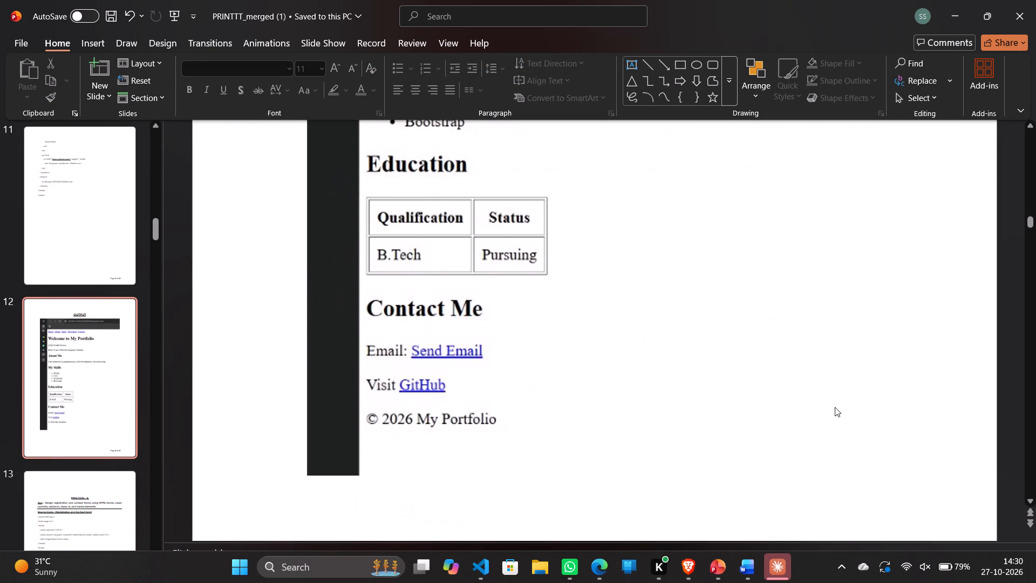
scroll(835, 407, down, 12)
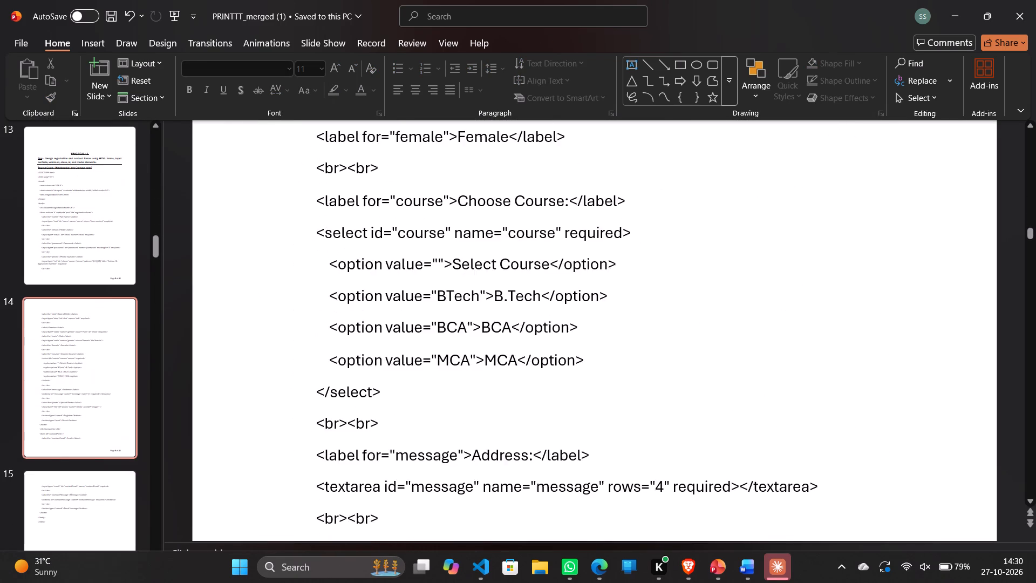
scroll(835, 407, down, 15)
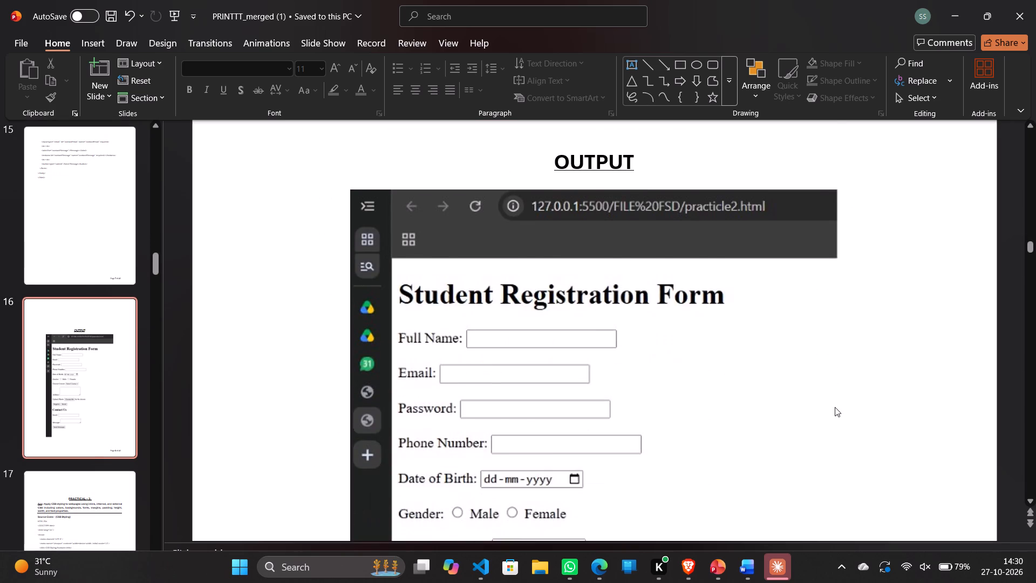
scroll(835, 407, down, 3)
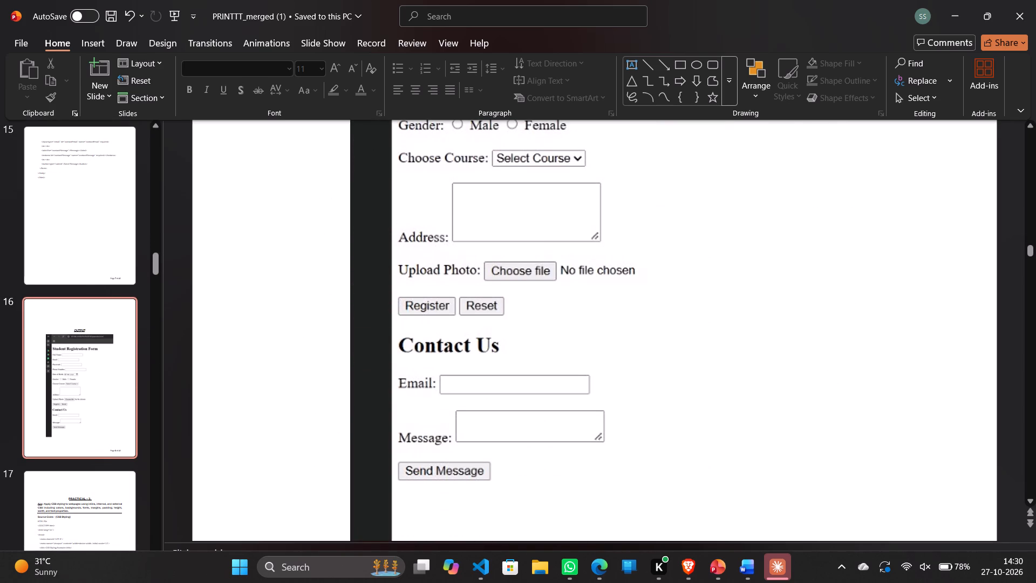
Review the slides back to the cover page and check its Submitted To and Submitted By details.
scroll(513, 386, up, 20)
scroll(513, 386, up, 1)
scroll(452, 253, up, 9)
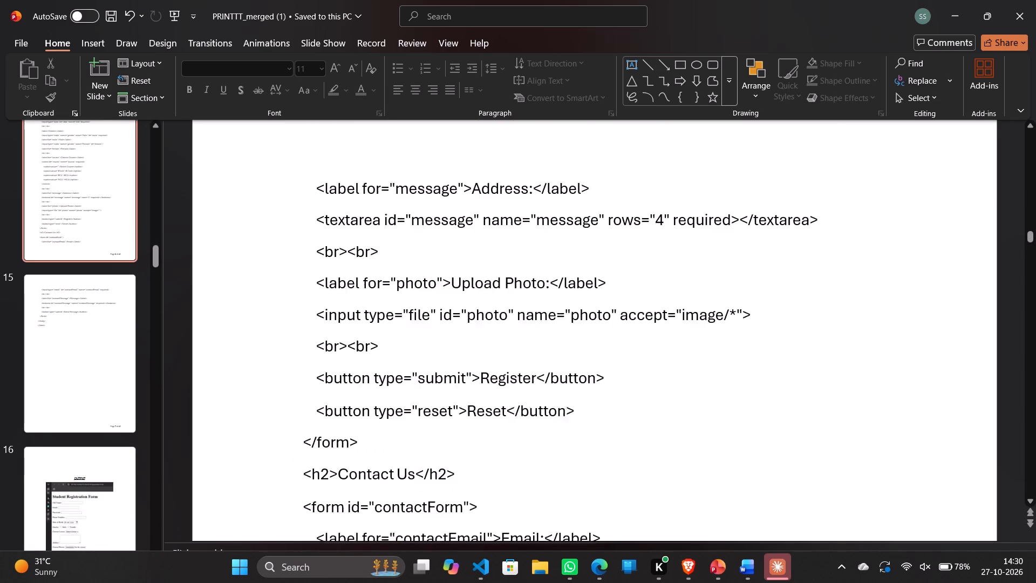
scroll(452, 253, up, 19)
scroll(452, 253, up, 9)
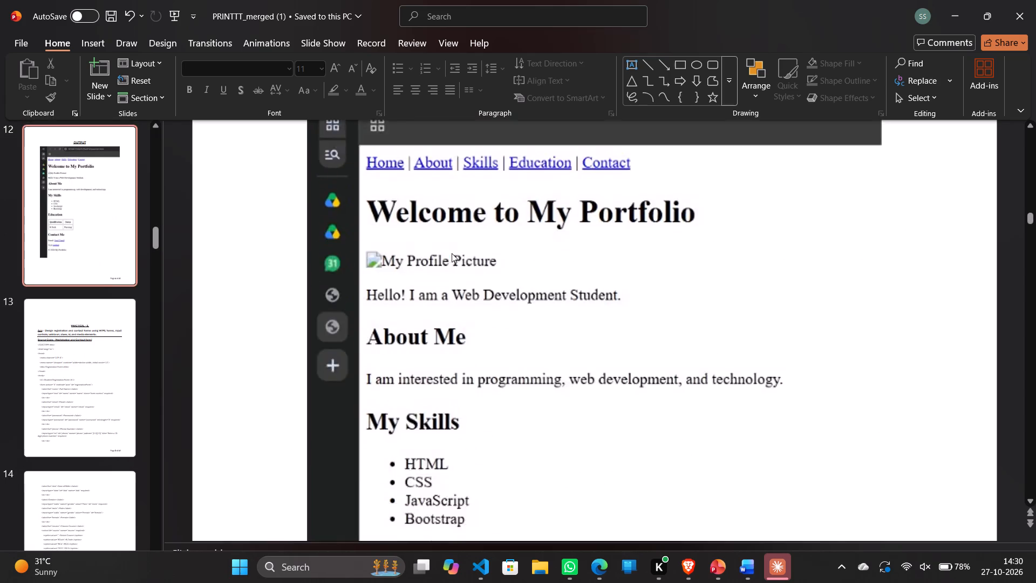
scroll(452, 253, up, 16)
scroll(452, 253, up, 14)
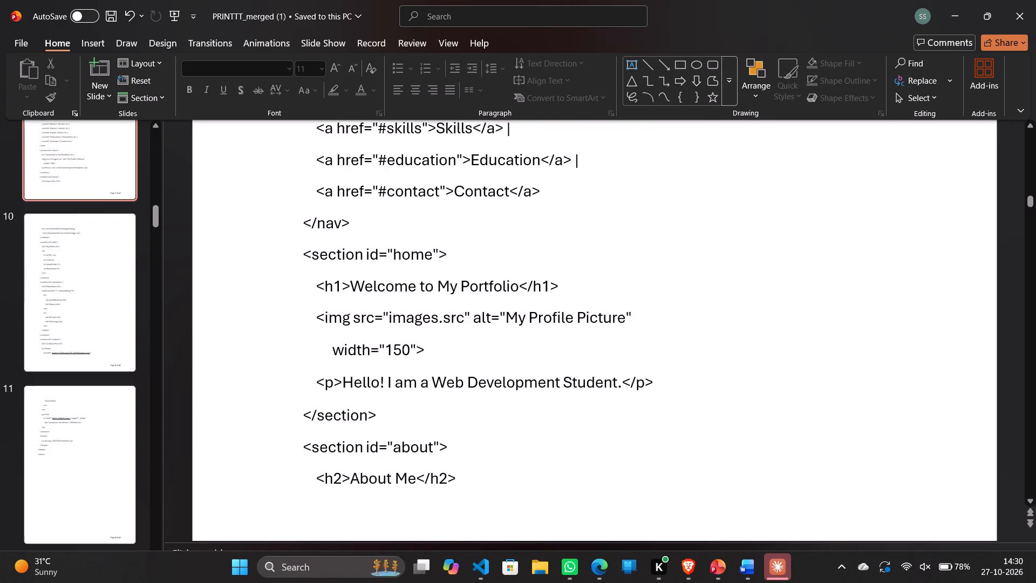
scroll(452, 253, up, 16)
scroll(452, 253, up, 10)
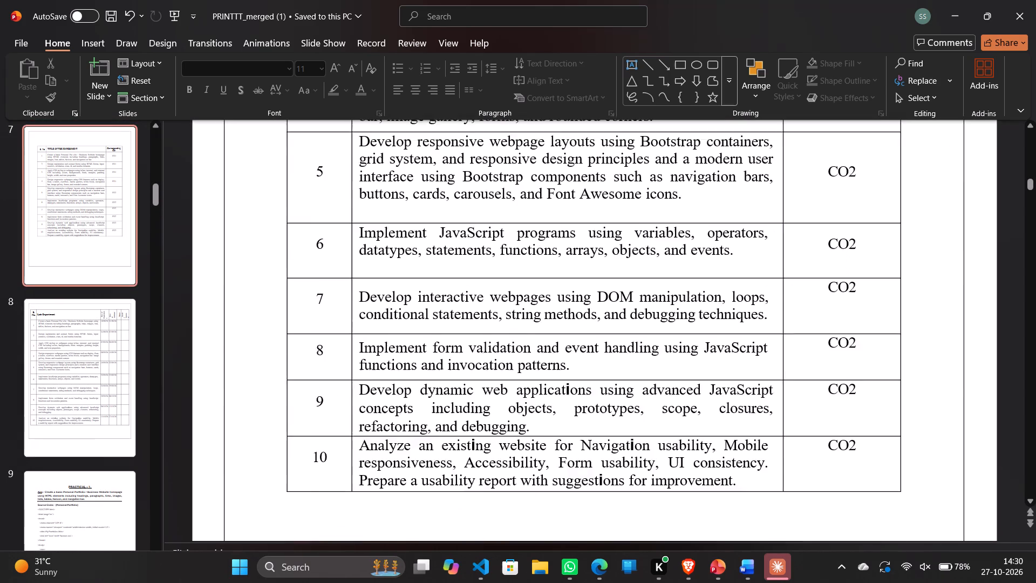
scroll(452, 253, up, 10)
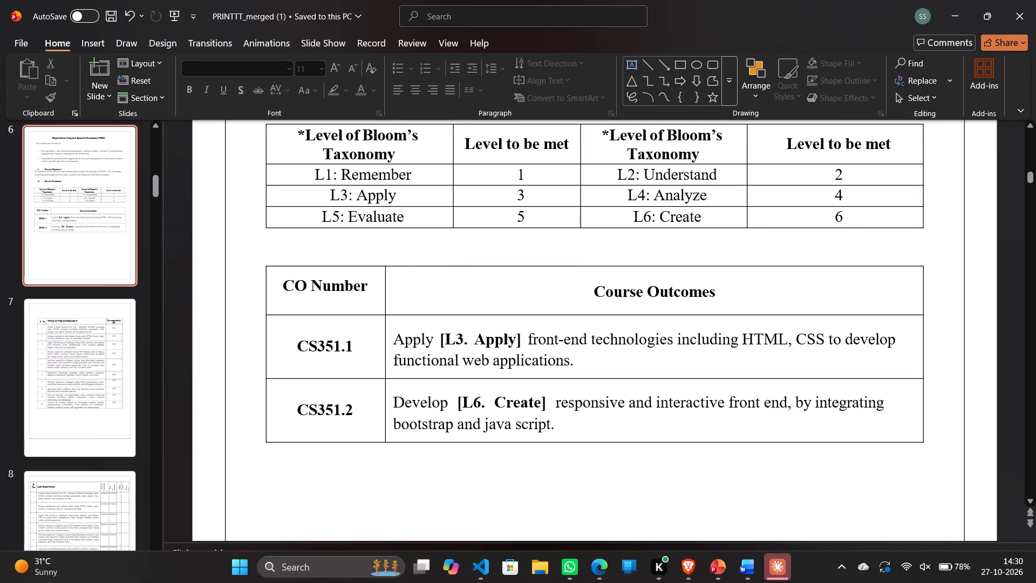
scroll(614, 411, up, 17)
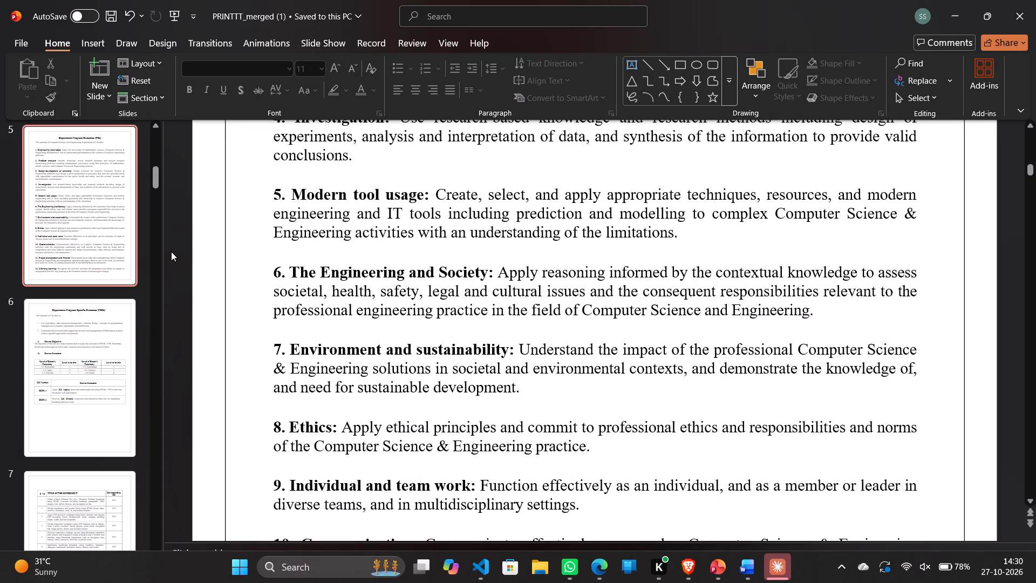
scroll(75, 237, up, 11)
click(99, 211)
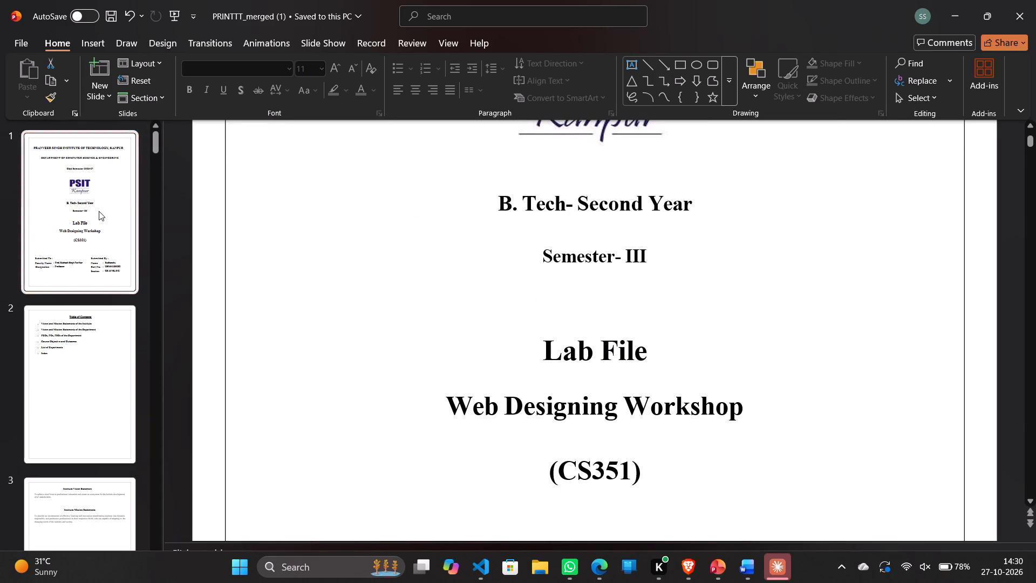
scroll(528, 372, down, 5)
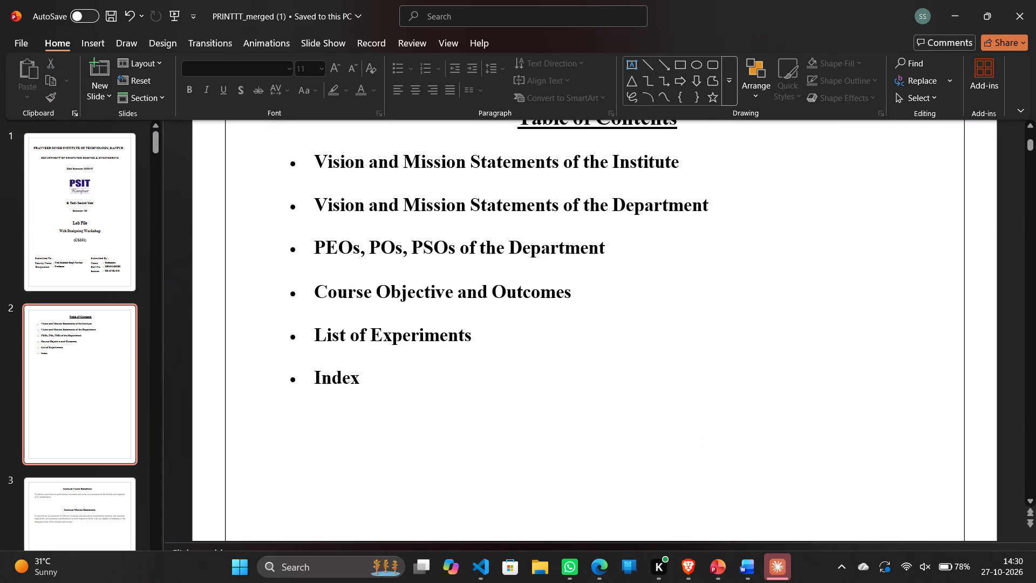
scroll(528, 372, up, 2)
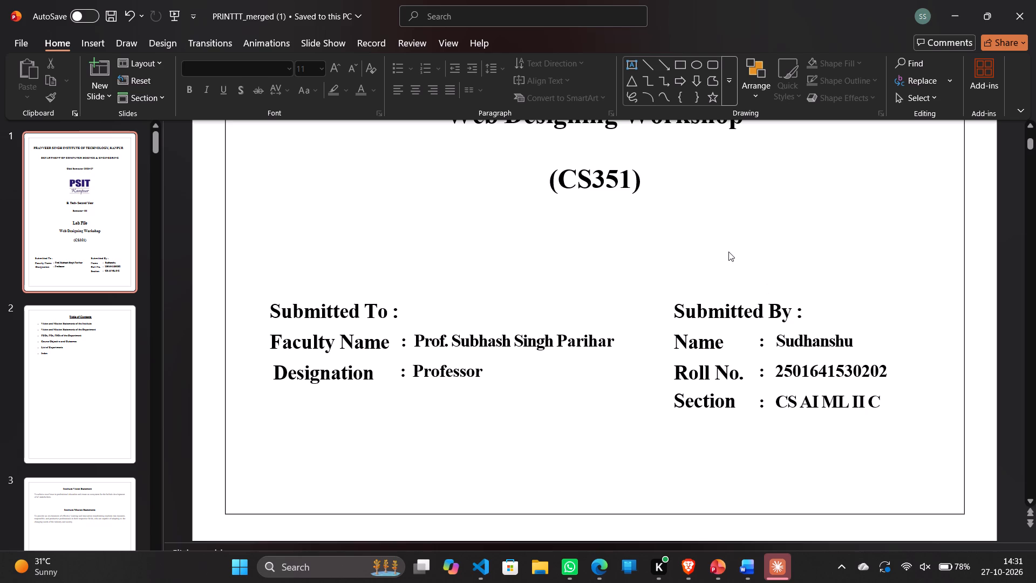
scroll(728, 252, up, 1)
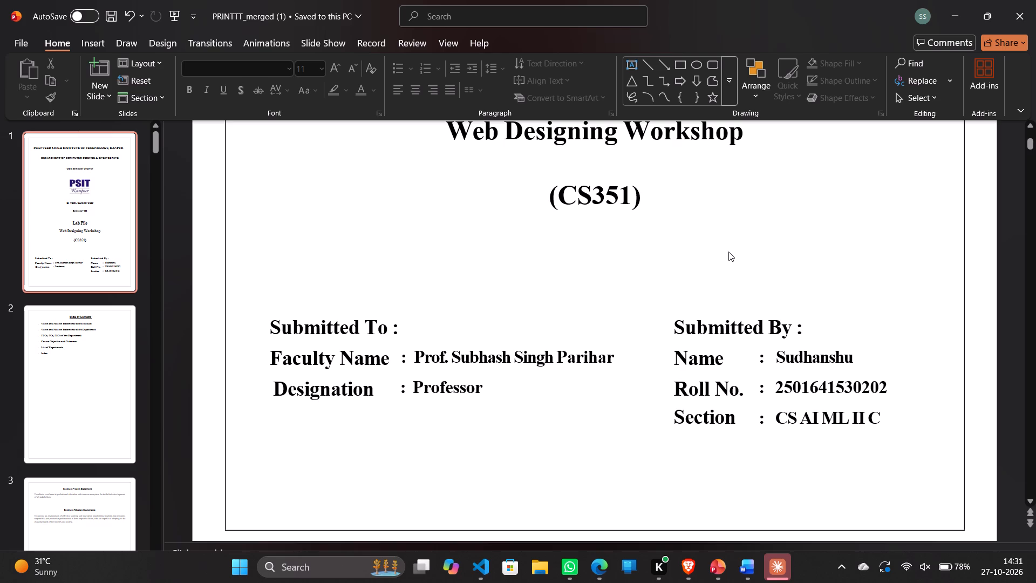
Save the edited lab file presentation.
key(ctrl+s)
key(ctrl+s)
Reopen the saved PRINTTT_merged (1) presentation from the recent files in File Explorer and check its opening slides.
click(962, 12)
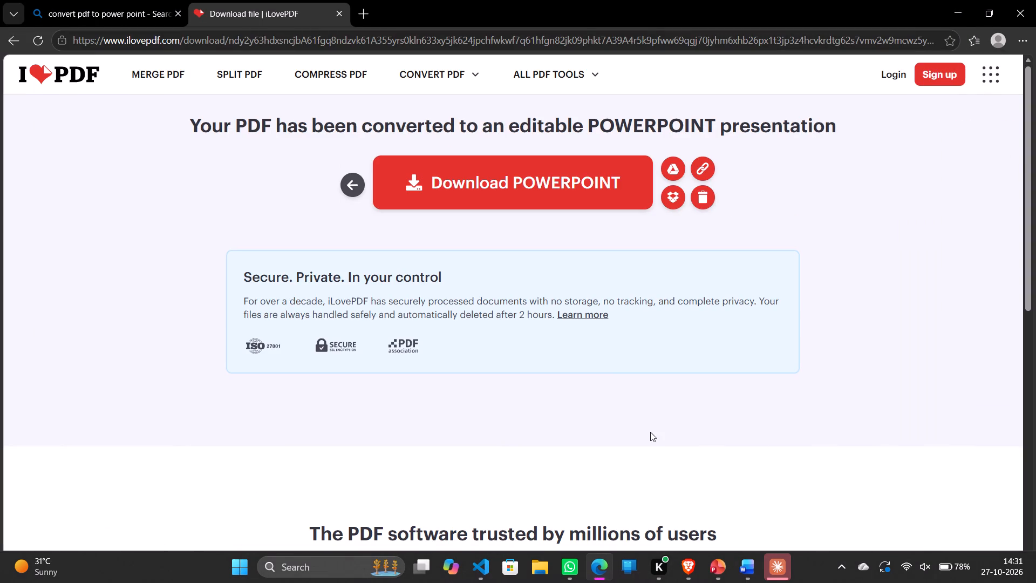
click(534, 569)
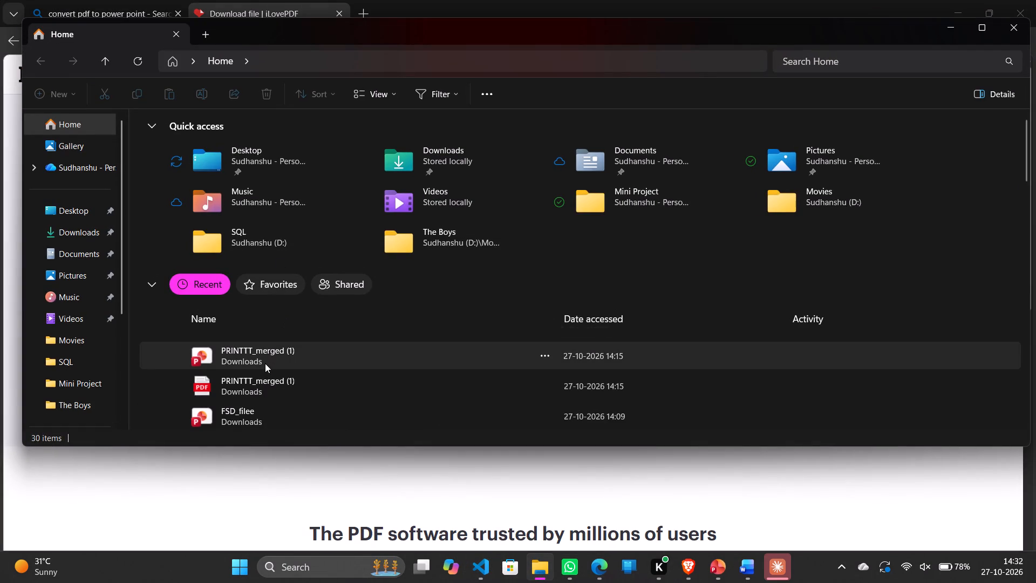
double_click(265, 363)
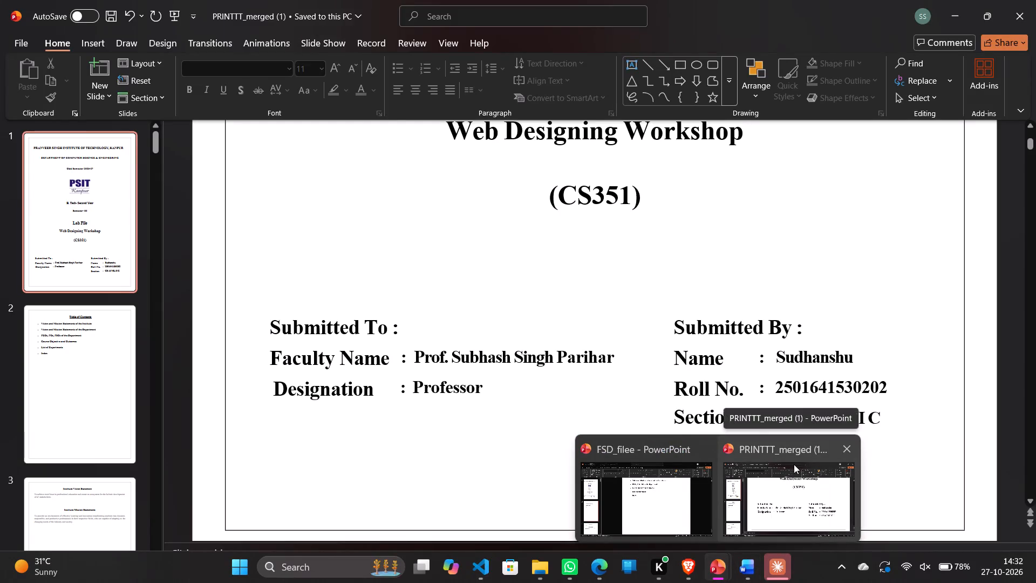
scroll(689, 375, down, 10)
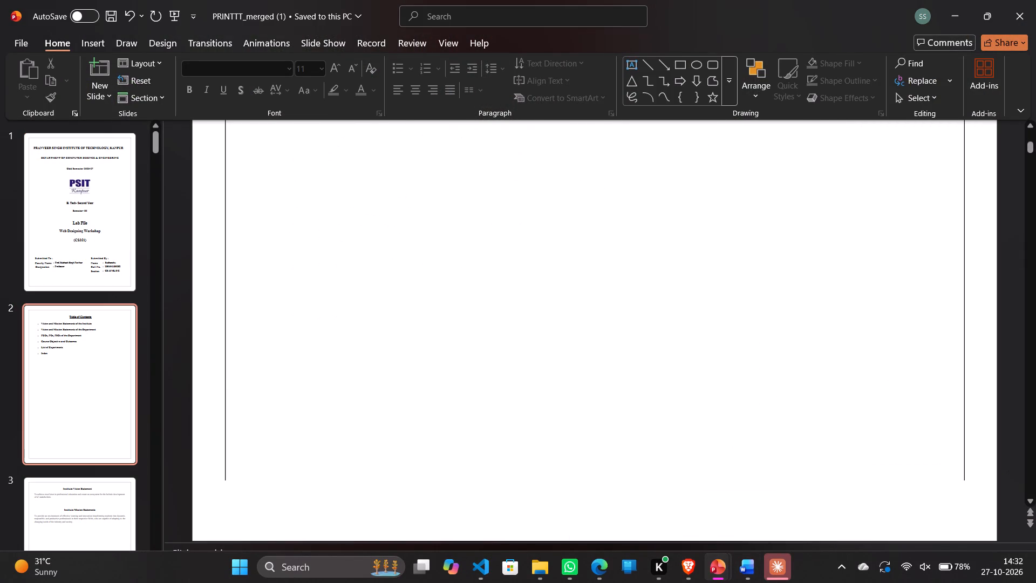
scroll(689, 375, down, 16)
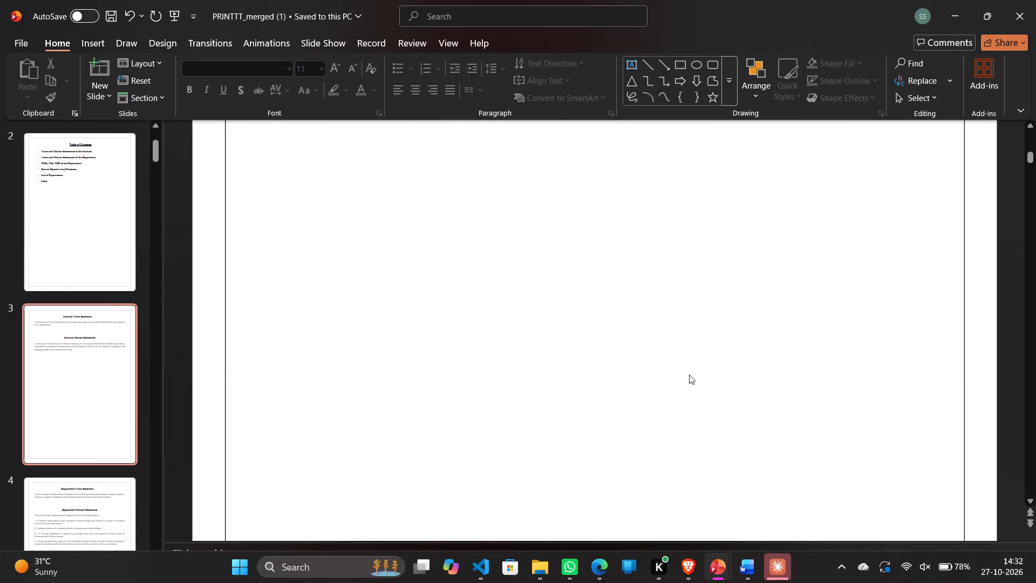
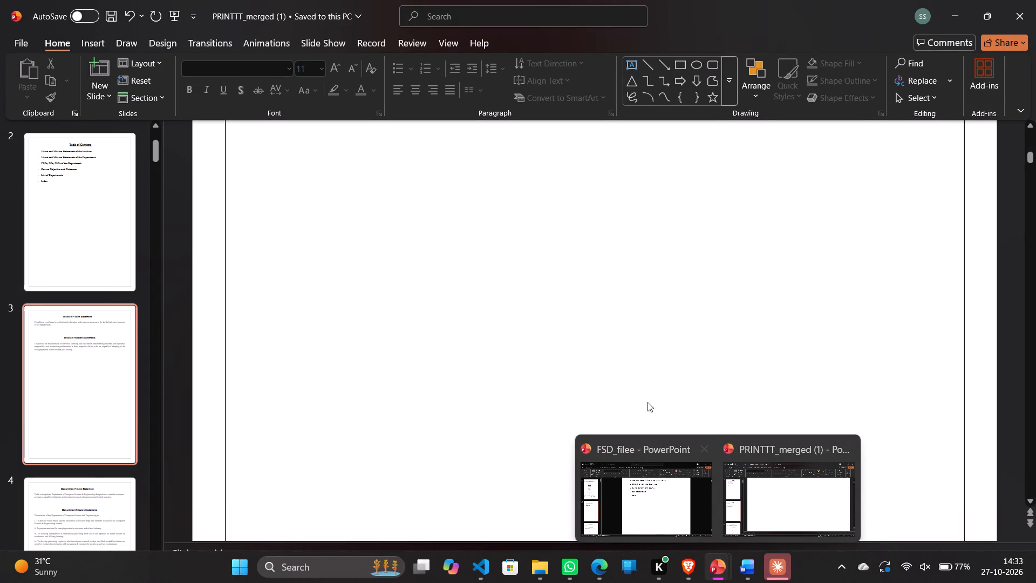
Switch to File Explorer to bring up the list of recent files.
click(534, 571)
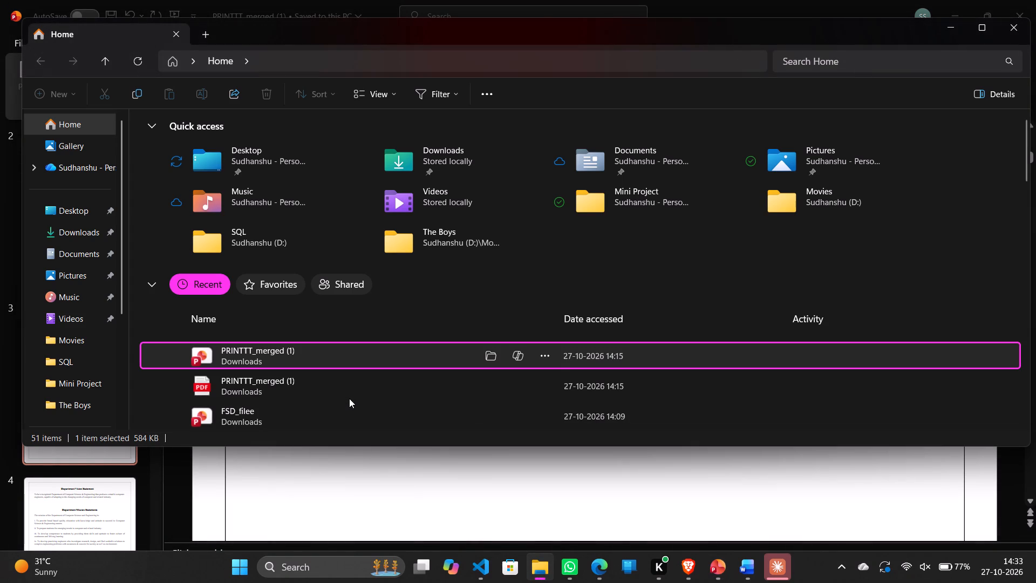
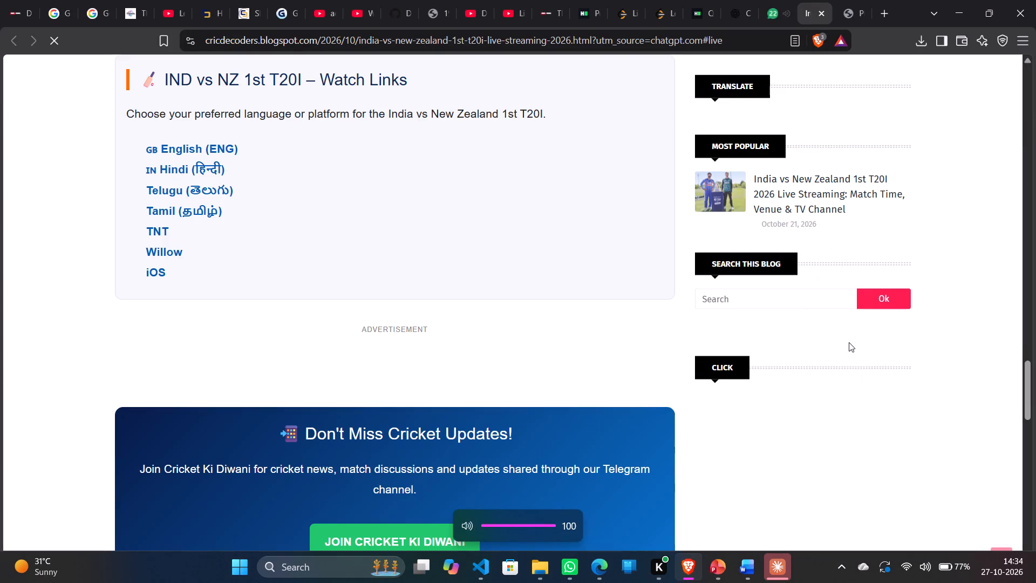
Look through the India vs New Zealand 1st T20I live streaming article, including its video, watch links and FAQs, back to its title.
scroll(446, 229, up, 1)
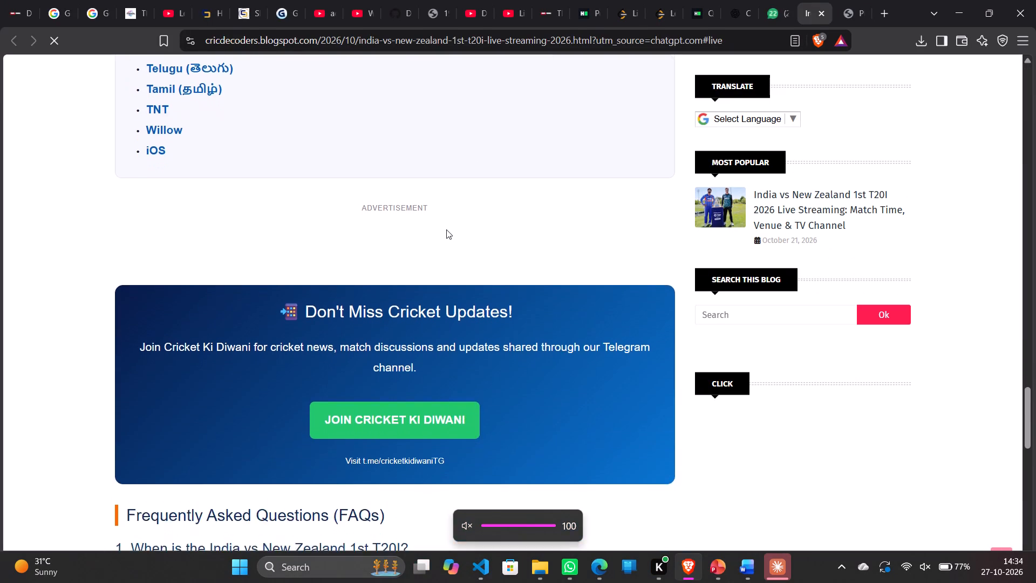
scroll(446, 229, up, 1)
scroll(264, 478, up, 1)
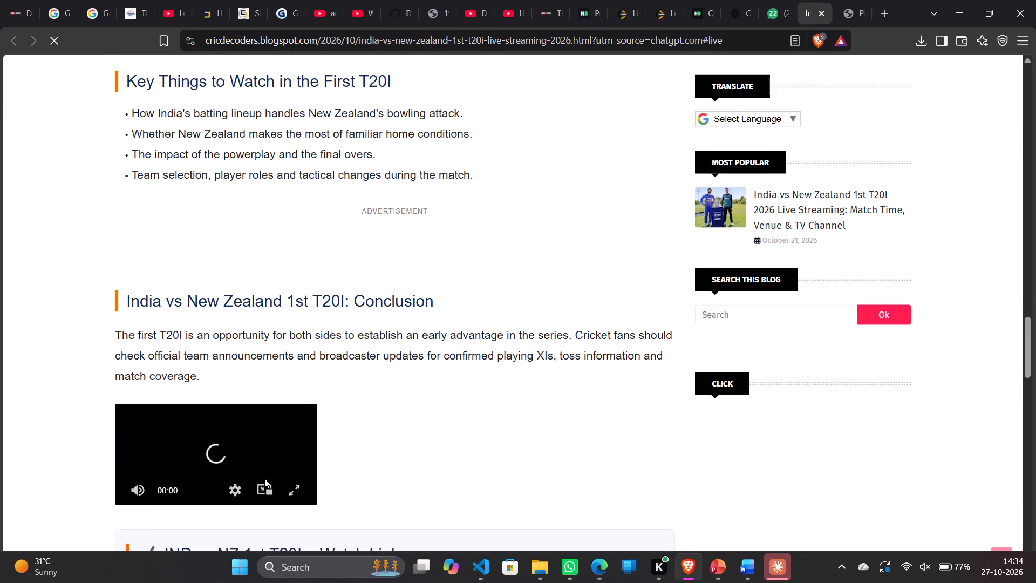
scroll(264, 478, up, 1)
scroll(264, 478, down, 8)
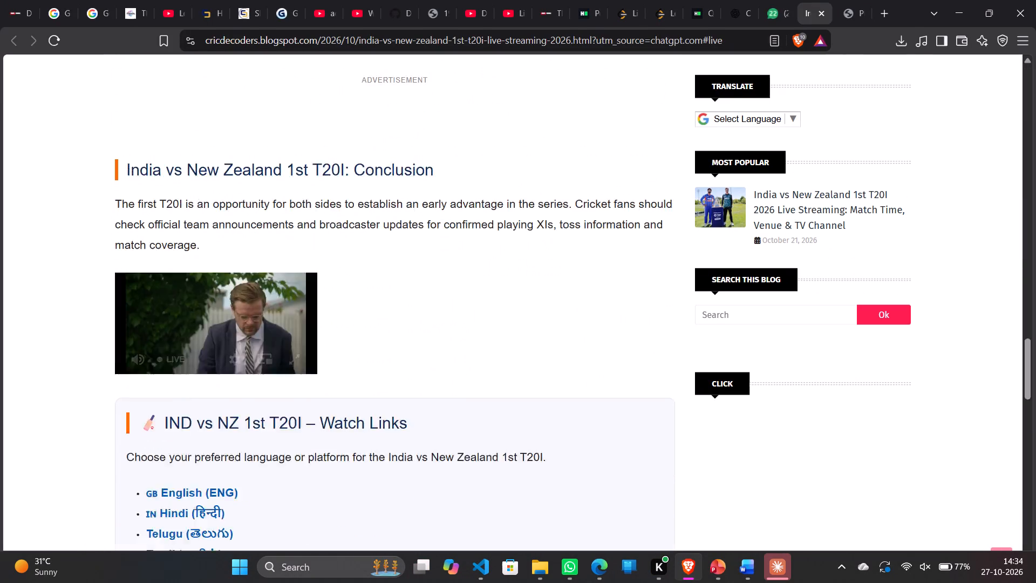
scroll(264, 478, down, 11)
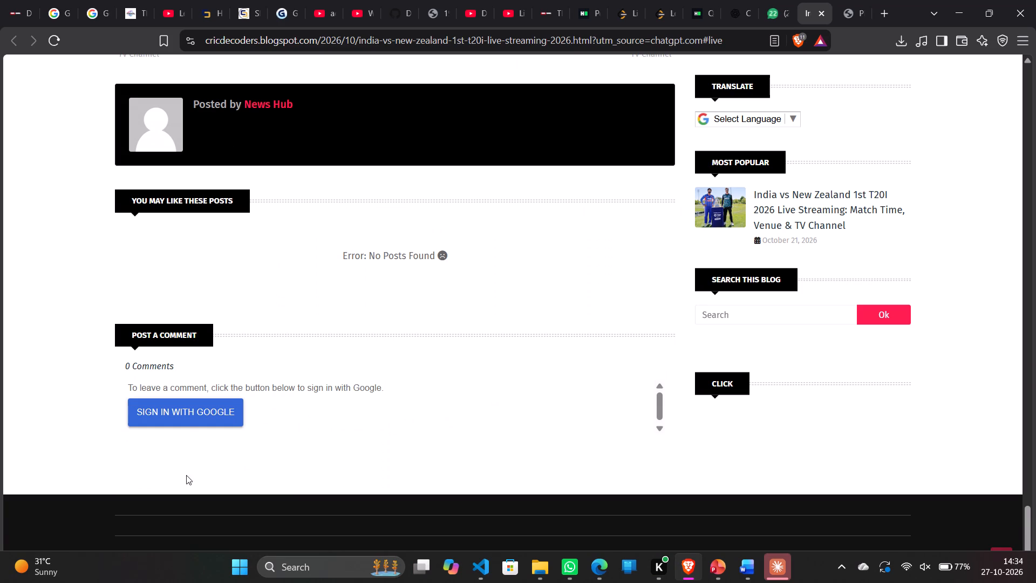
scroll(401, 242, up, 6)
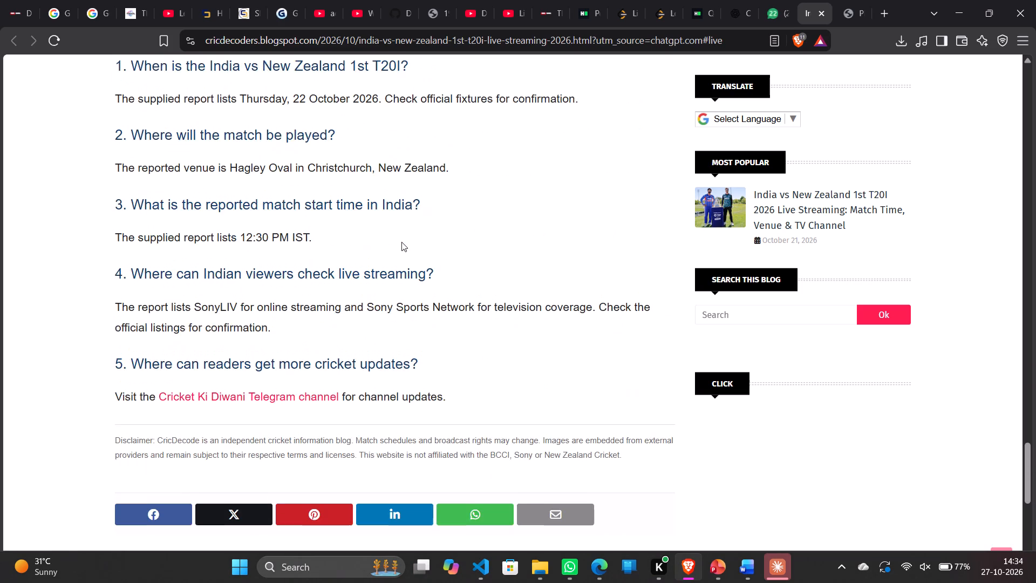
scroll(401, 242, up, 6)
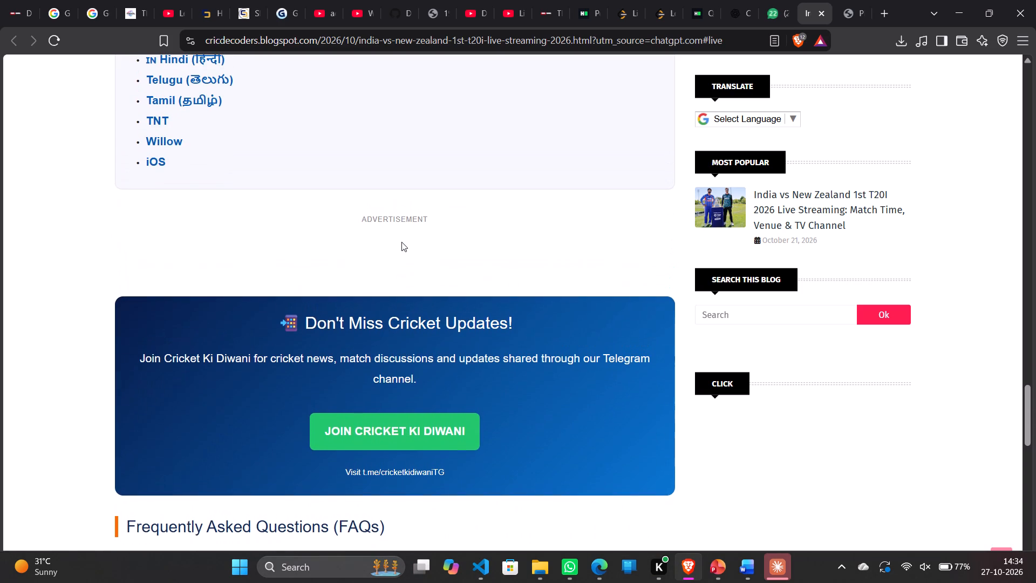
scroll(469, 281, up, 11)
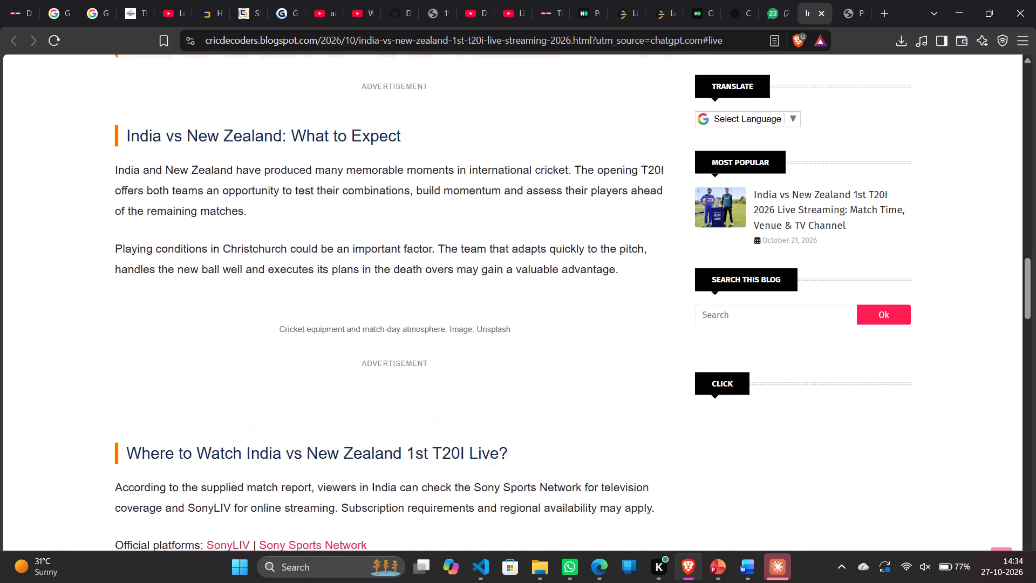
scroll(469, 281, up, 8)
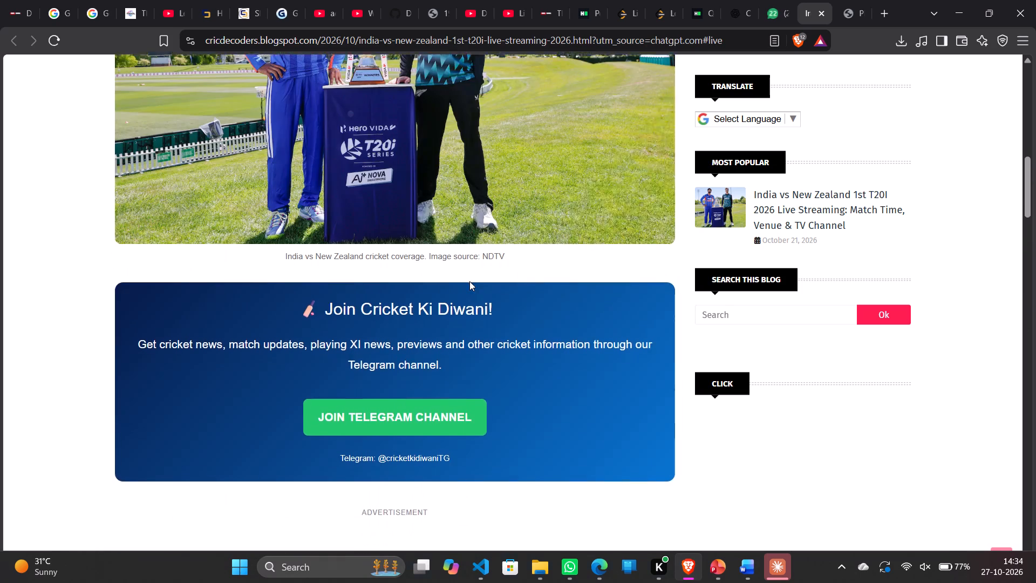
scroll(469, 281, up, 6)
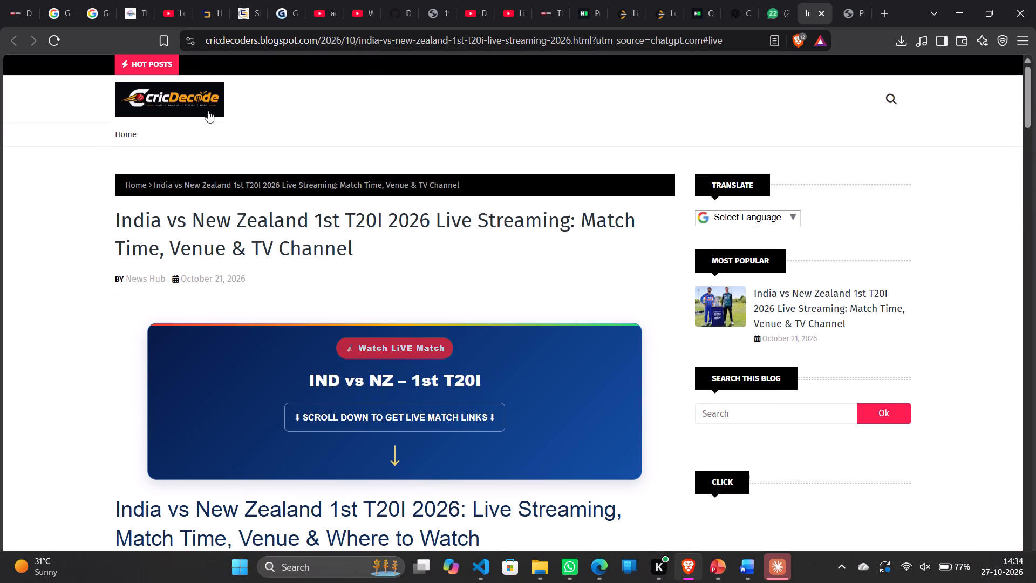
Go to the CricDecode blog's home page, look over its recent posts and show the full post list.
click(125, 135)
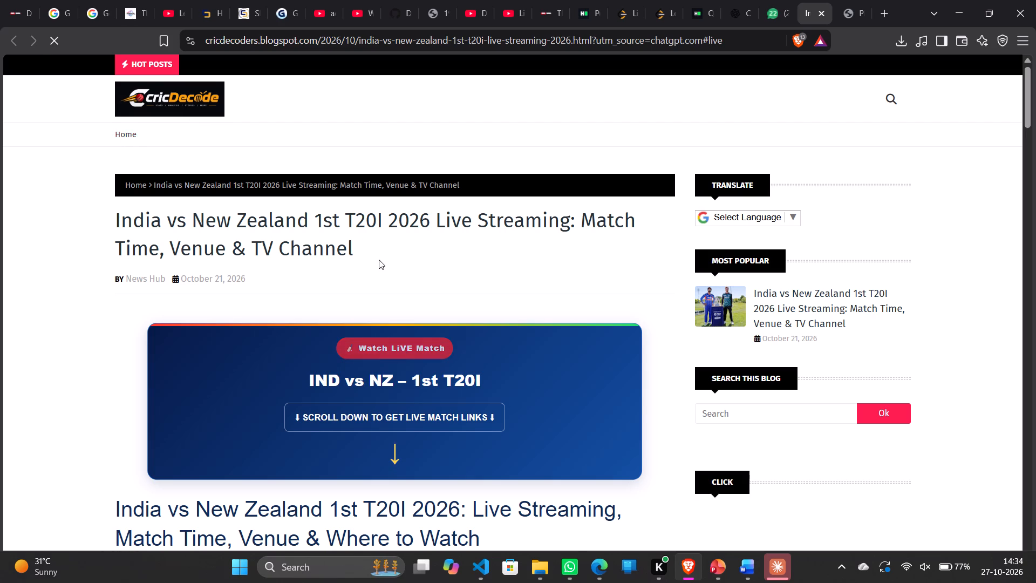
scroll(365, 357, down, 3)
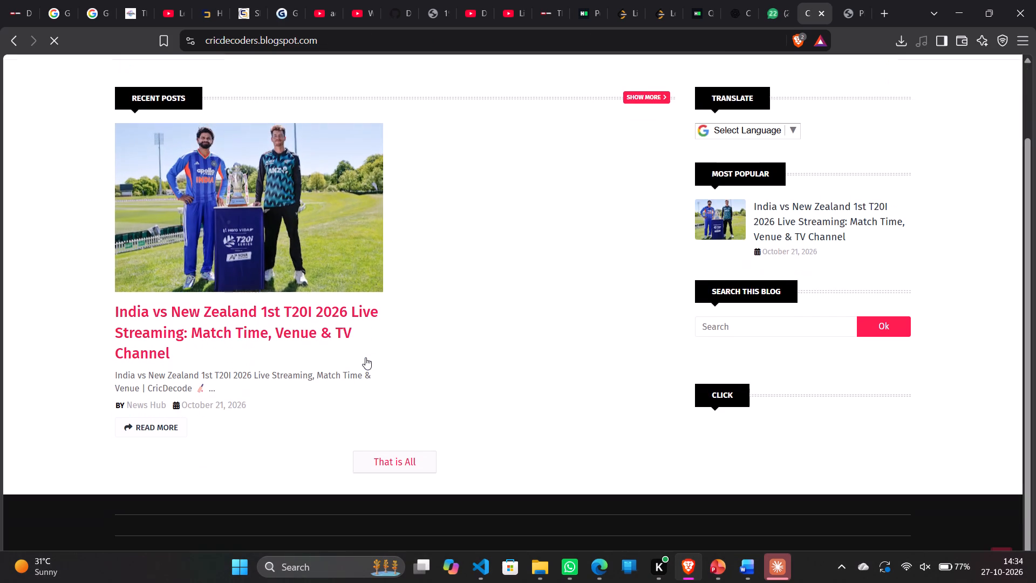
scroll(365, 357, down, 3)
scroll(365, 357, up, 5)
click(646, 181)
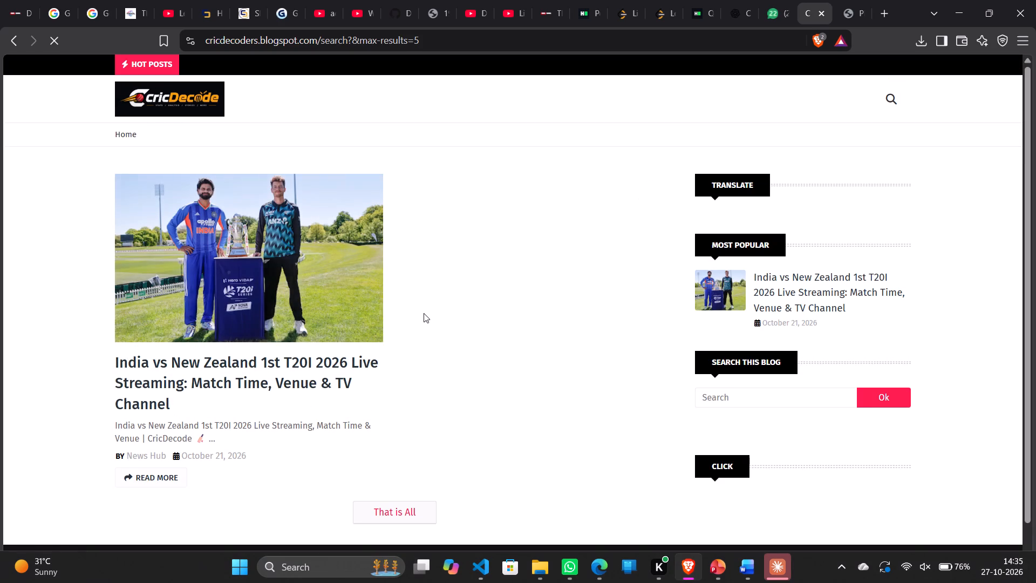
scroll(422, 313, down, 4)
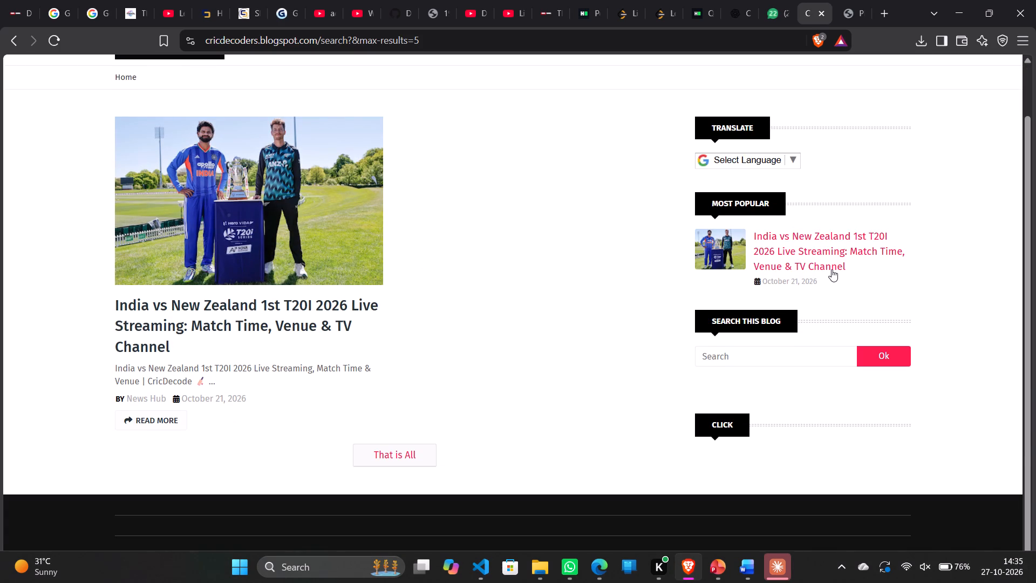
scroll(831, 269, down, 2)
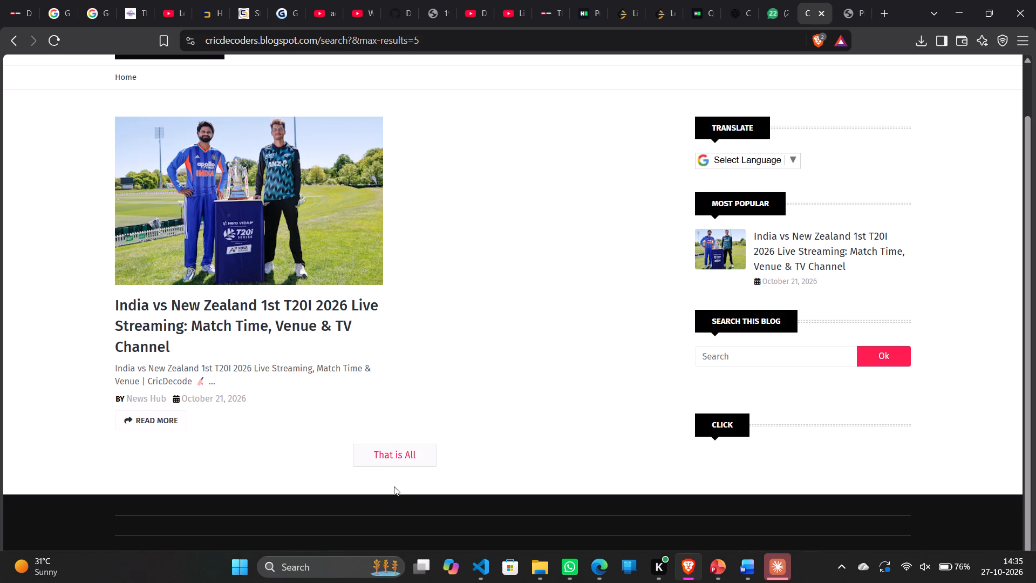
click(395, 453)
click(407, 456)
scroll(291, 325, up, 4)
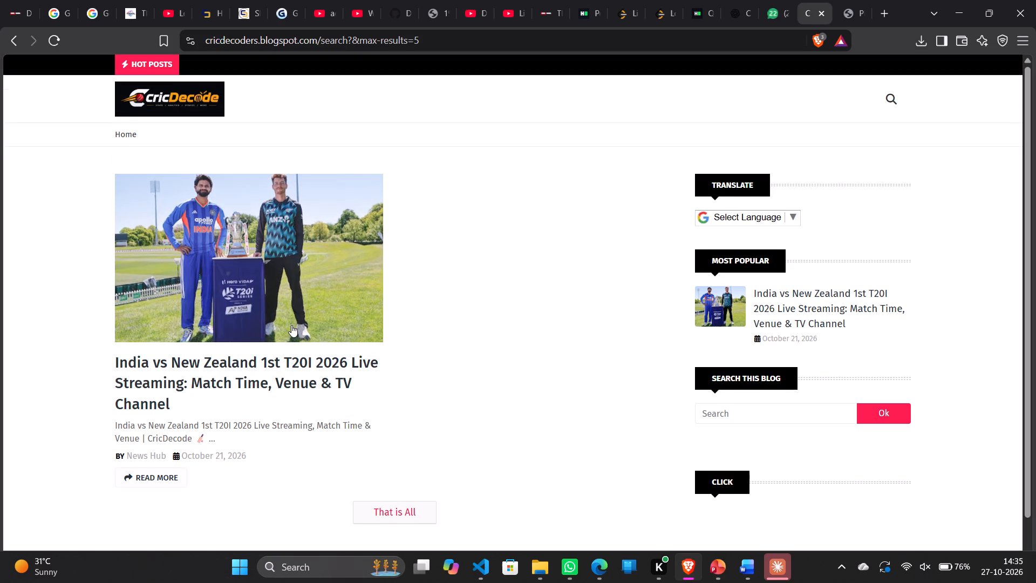